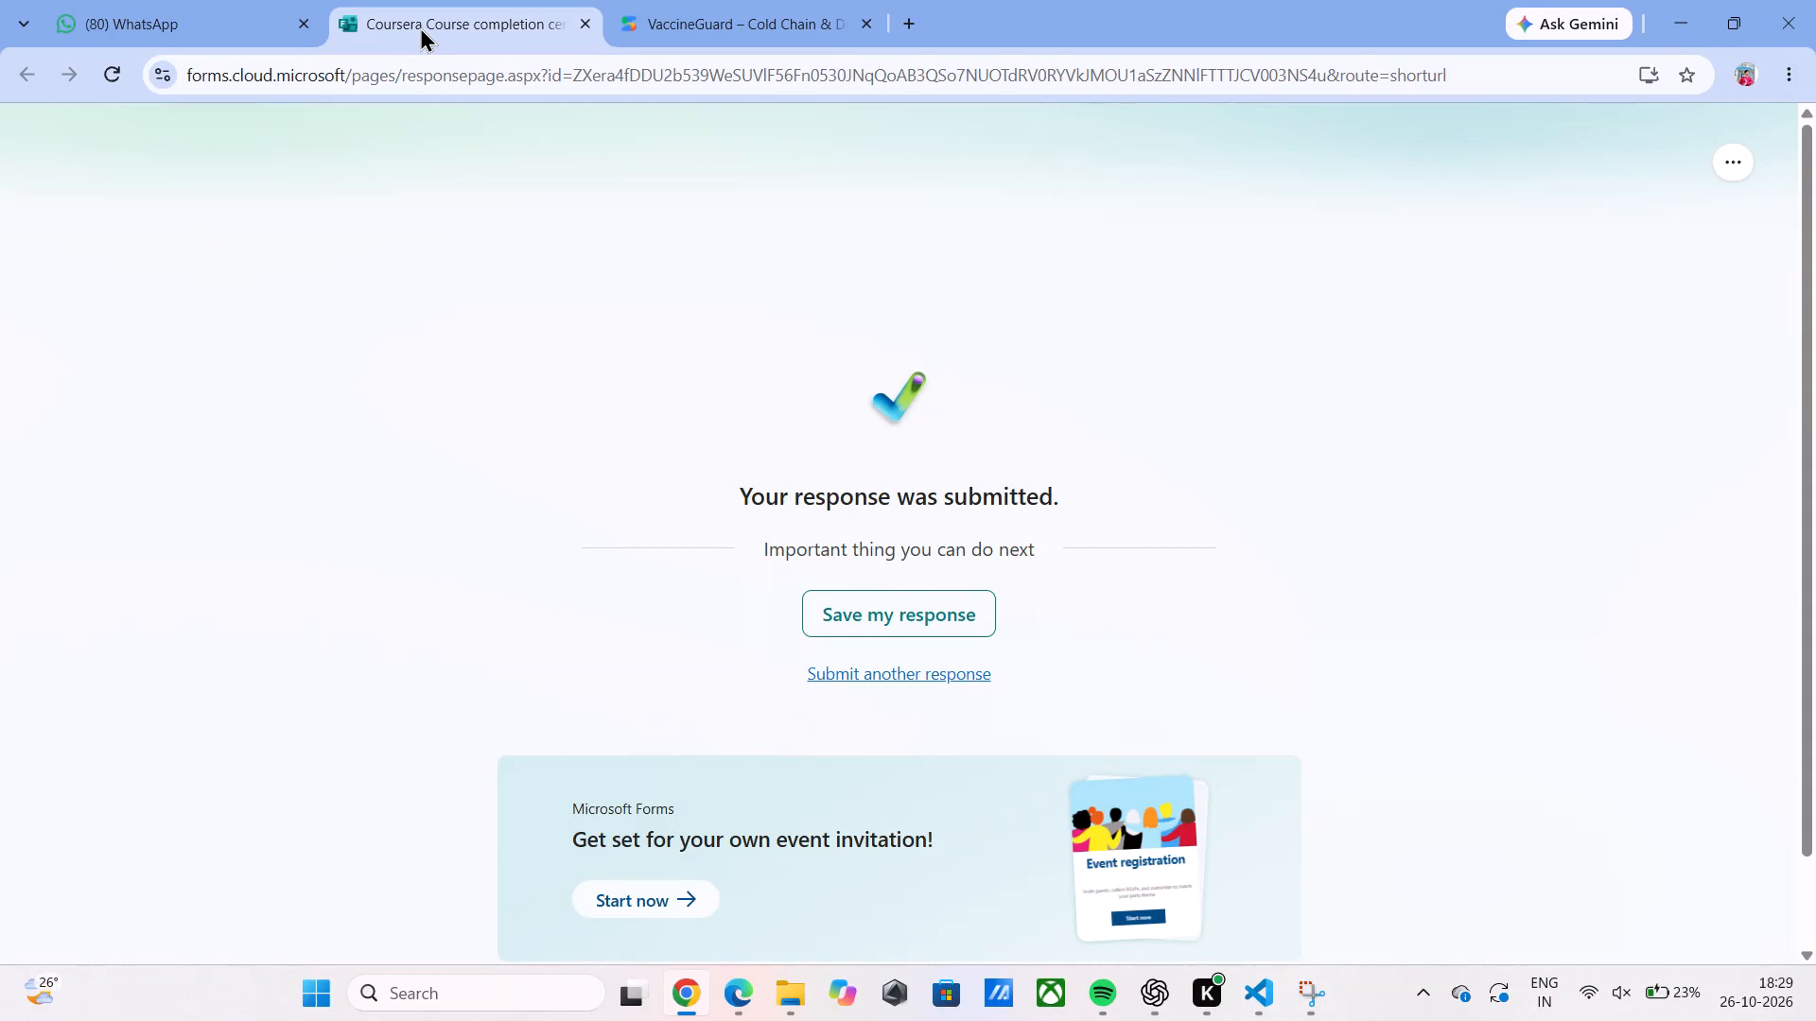
Switch to the VaccineGuard app and review its Dashboard, Vaccine Containers, Temperature Monitoring and Exposure Management pages.
{"action": "left_click", "coordinate": [646, 23]}
{"action": "scroll", "coordinate": [965, 684], "scroll_direction": "up", "scroll_amount": 8}
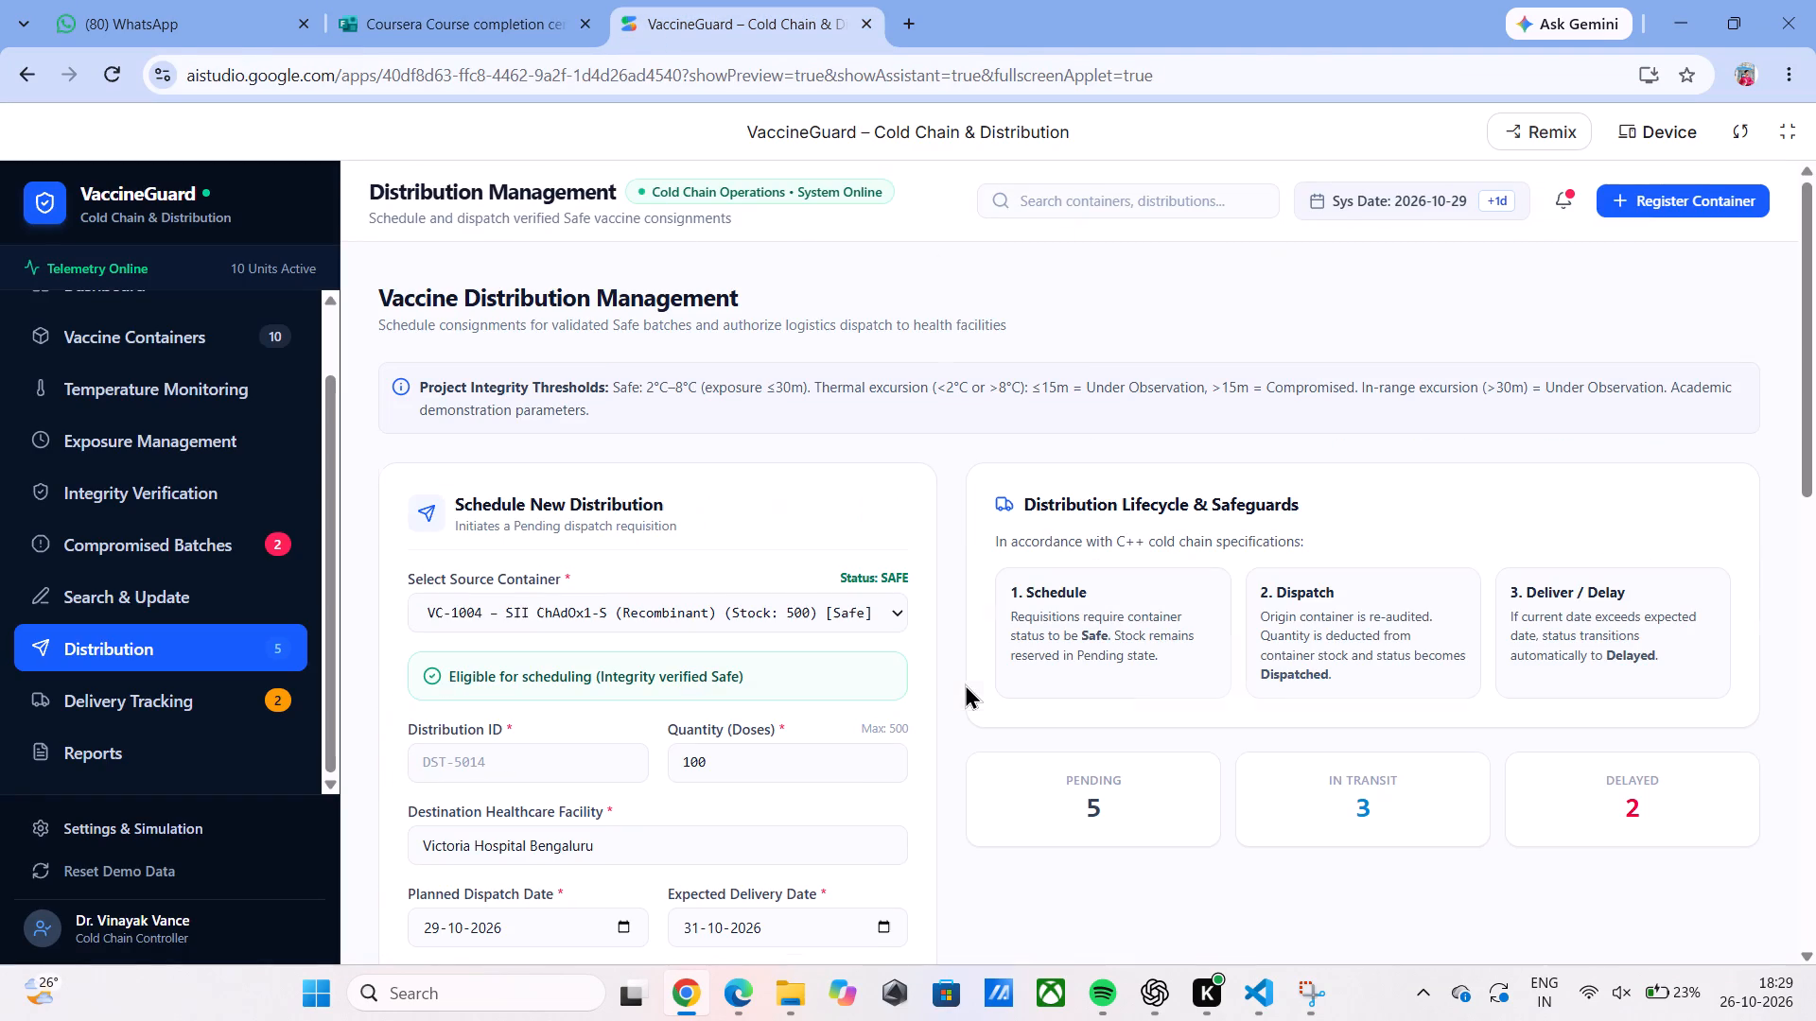
{"action": "scroll", "coordinate": [232, 493], "scroll_direction": "up", "scroll_amount": 6}
{"action": "left_click", "coordinate": [169, 343]}
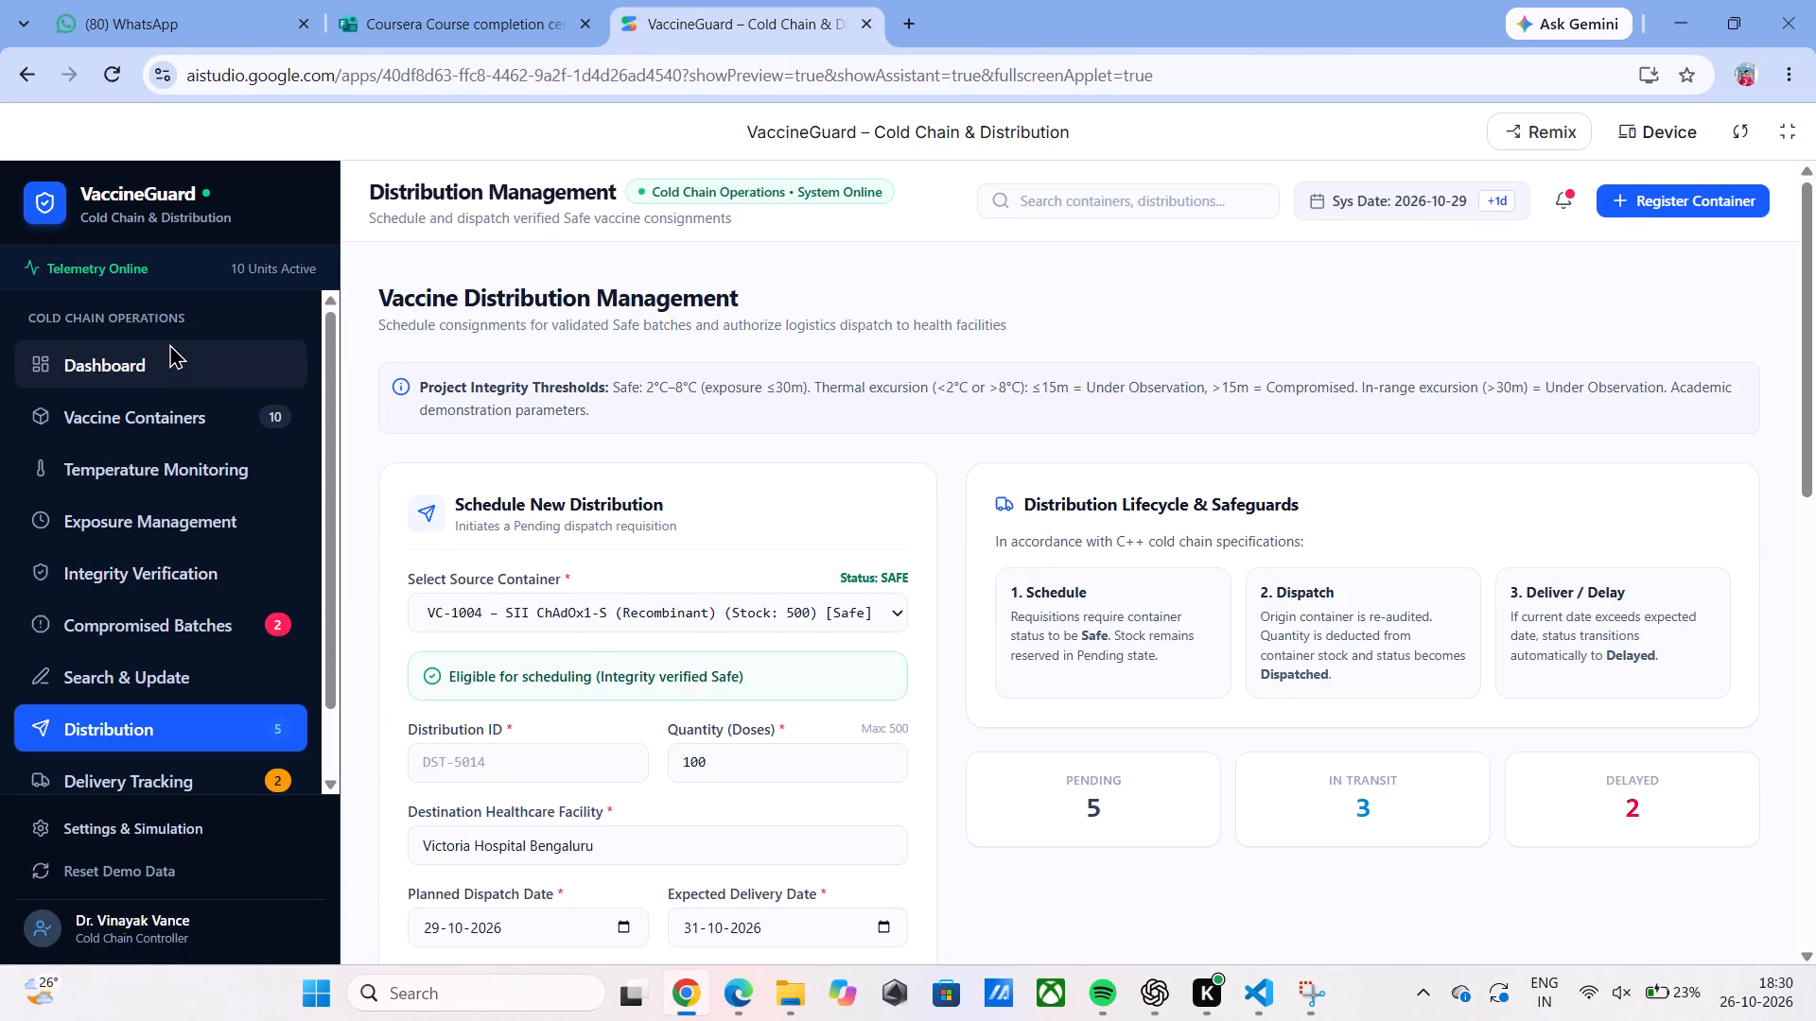
{"action": "left_click", "coordinate": [165, 407]}
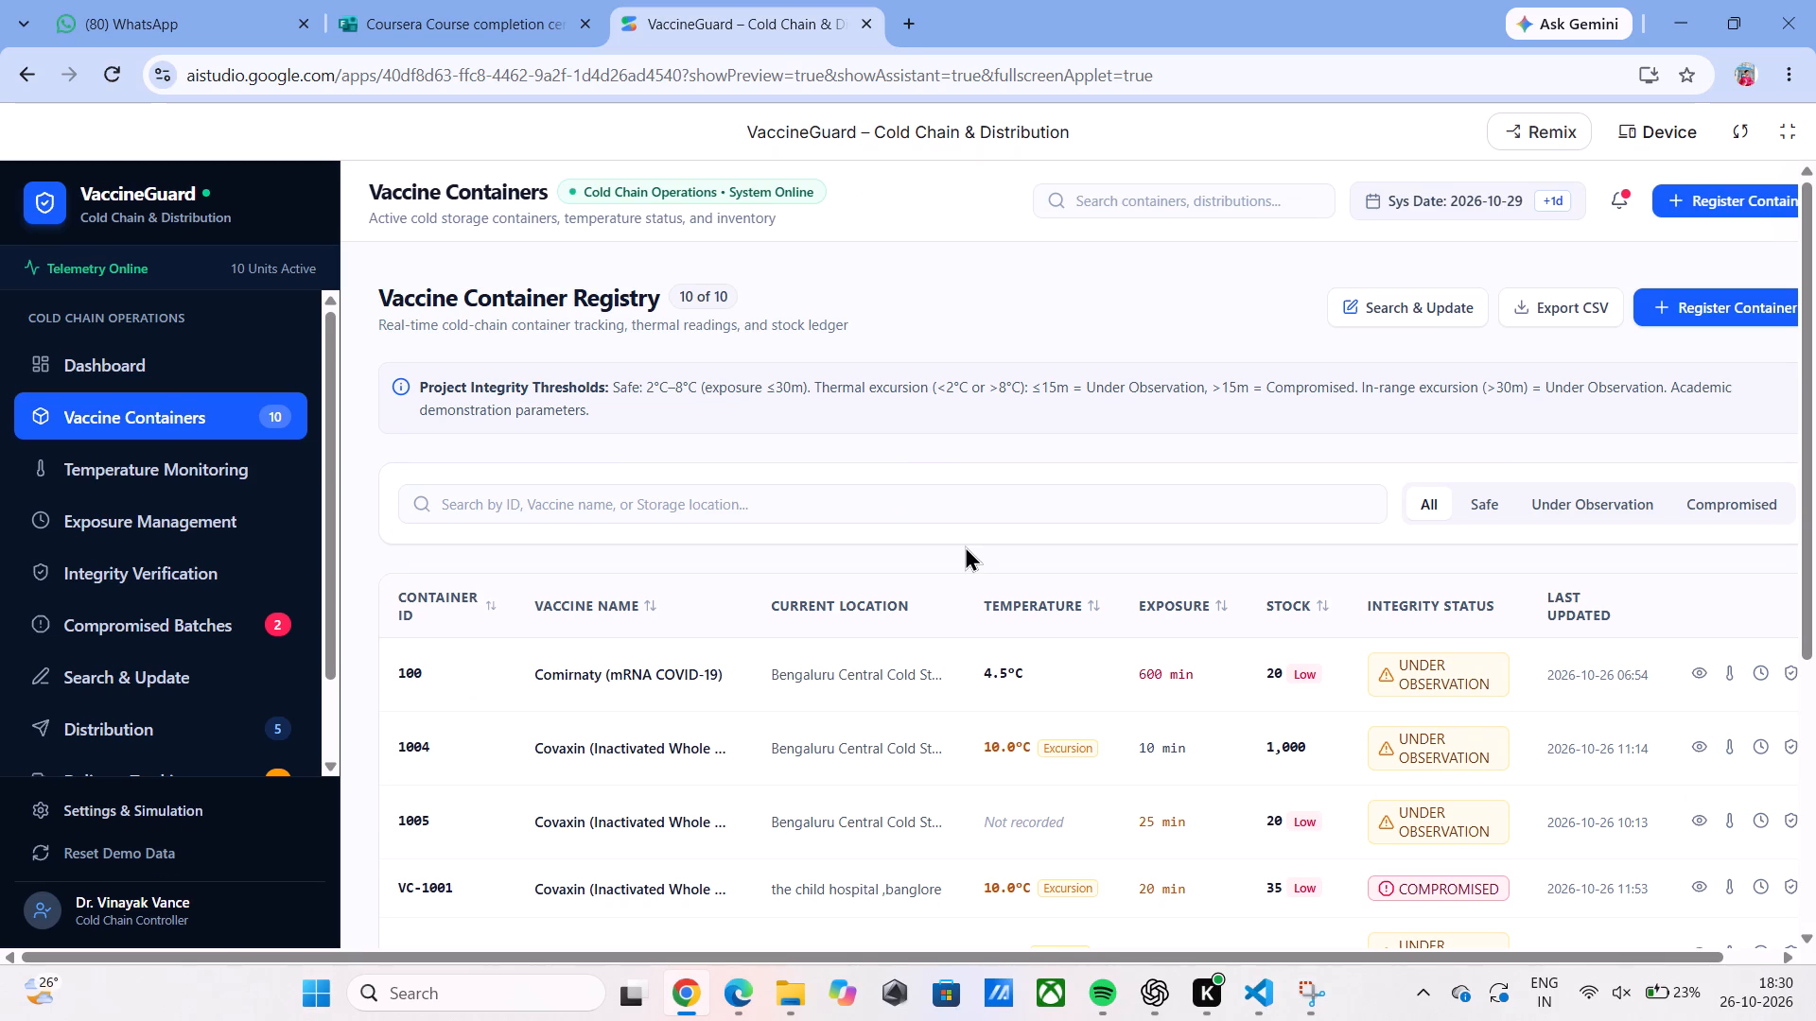
{"action": "scroll", "coordinate": [965, 545], "scroll_direction": "up", "scroll_amount": 8}
{"action": "left_click", "coordinate": [259, 476]}
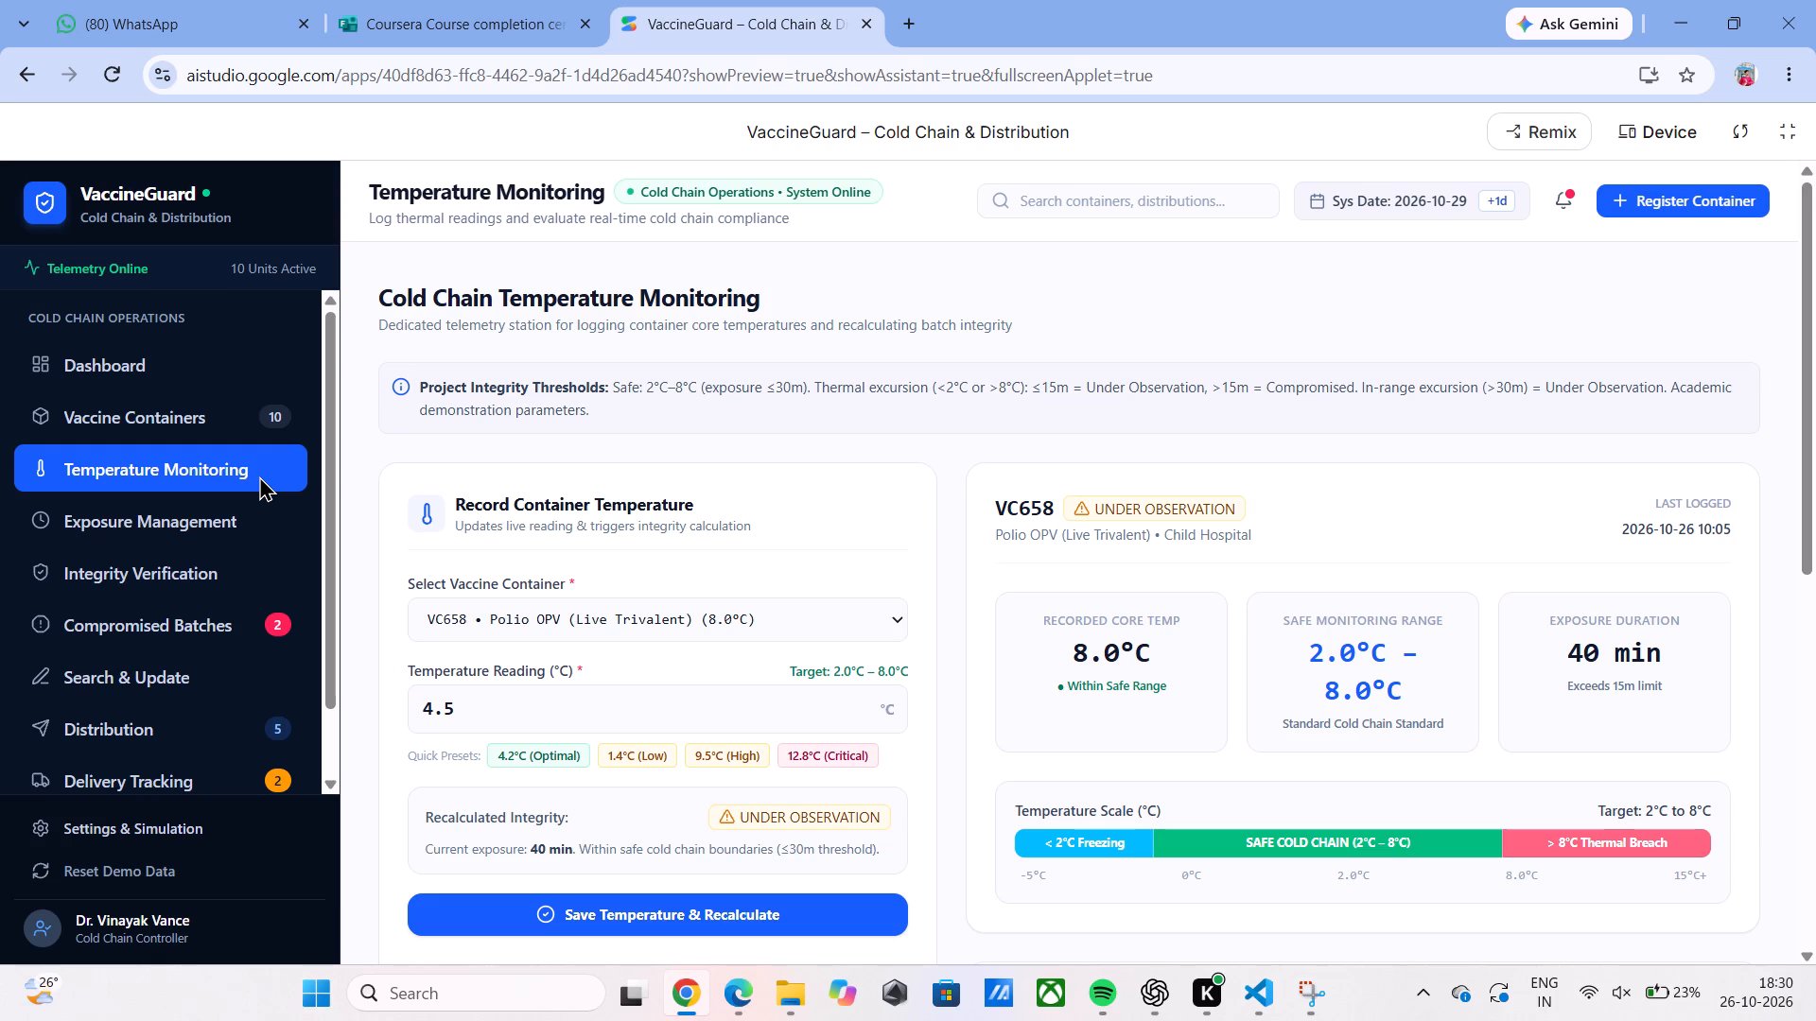
{"action": "left_click", "coordinate": [140, 516]}
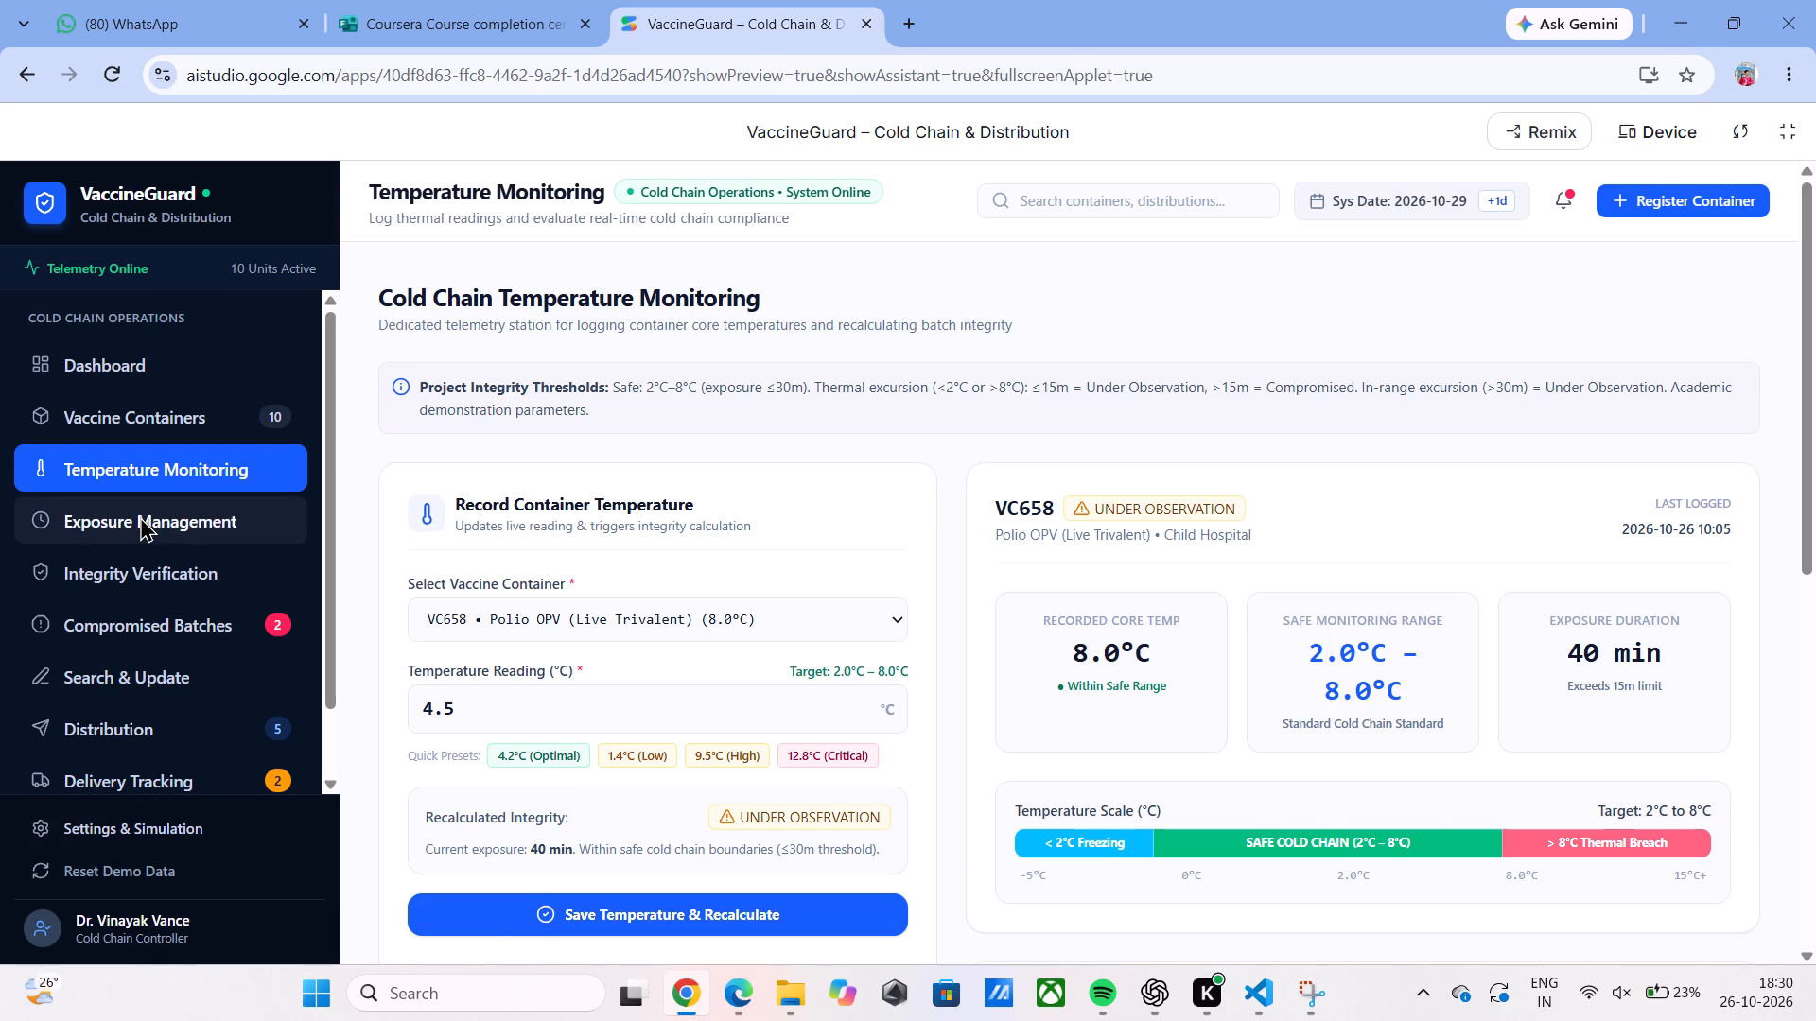
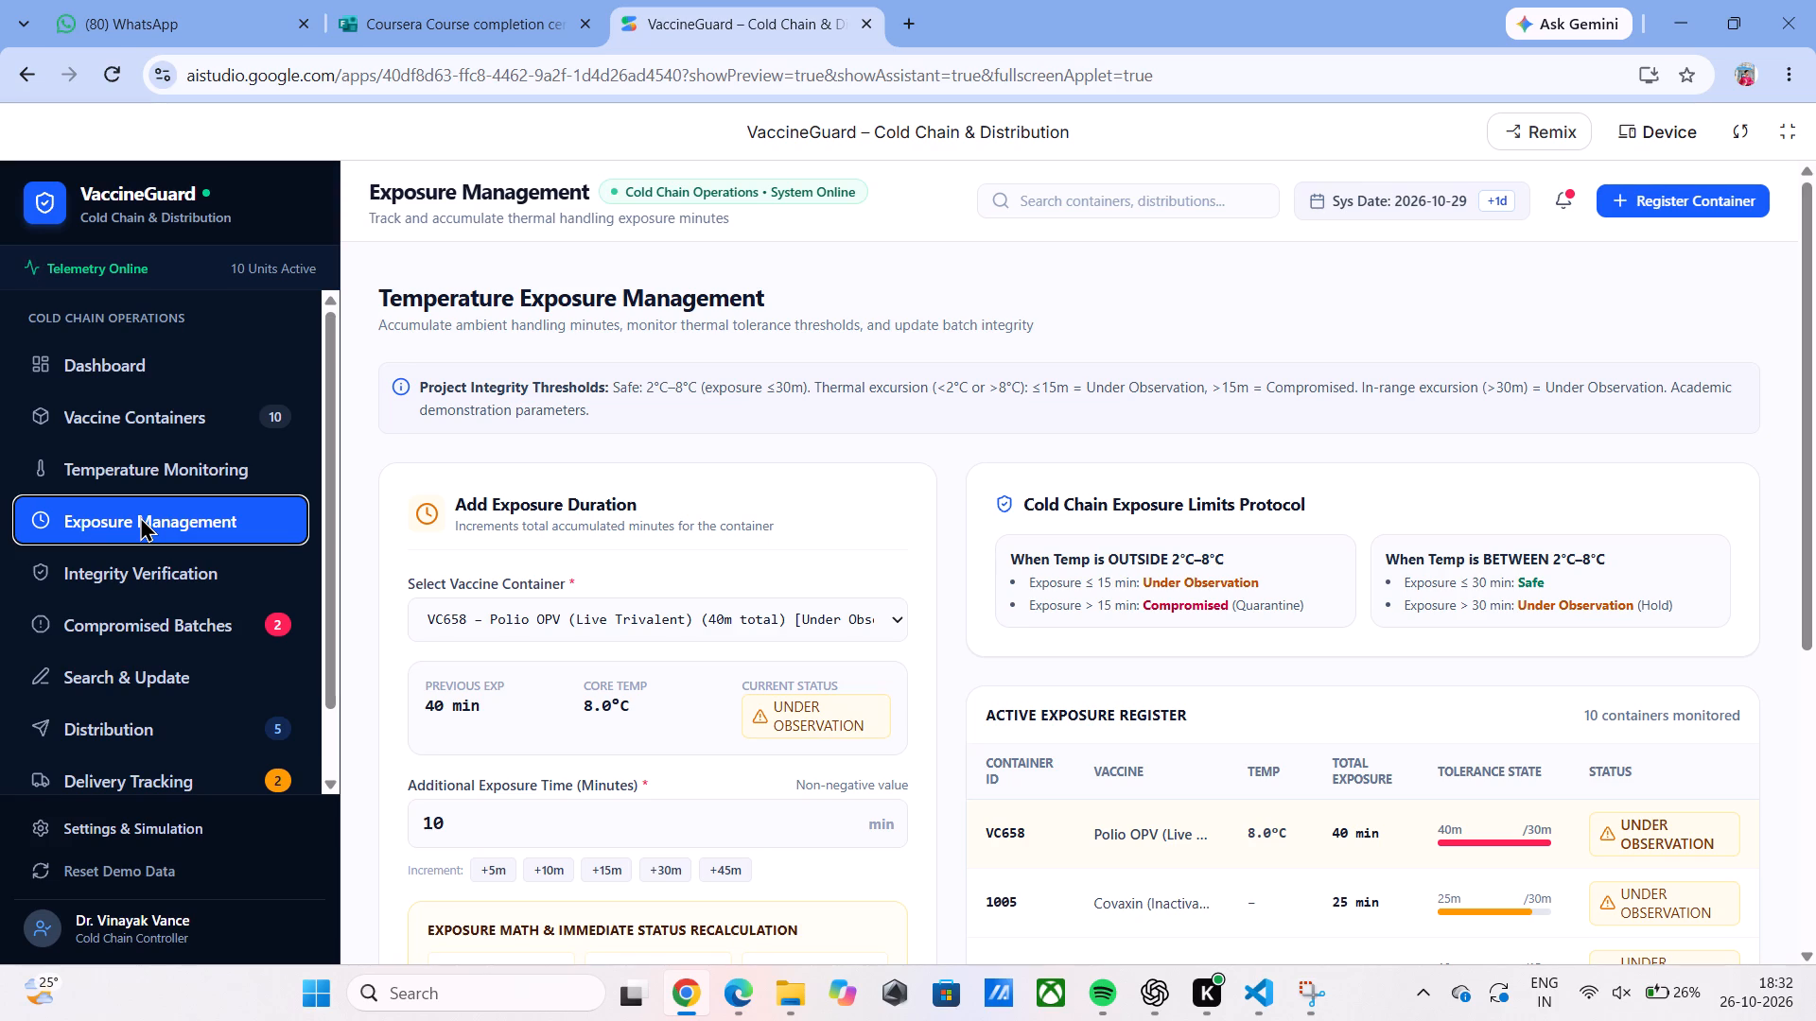
Review the Temperature Monitoring, Integrity Verification, Compromised Batches, Search & Update and Distribution pages, including the form for scheduling a new distribution.
{"action": "left_click", "coordinate": [141, 466]}
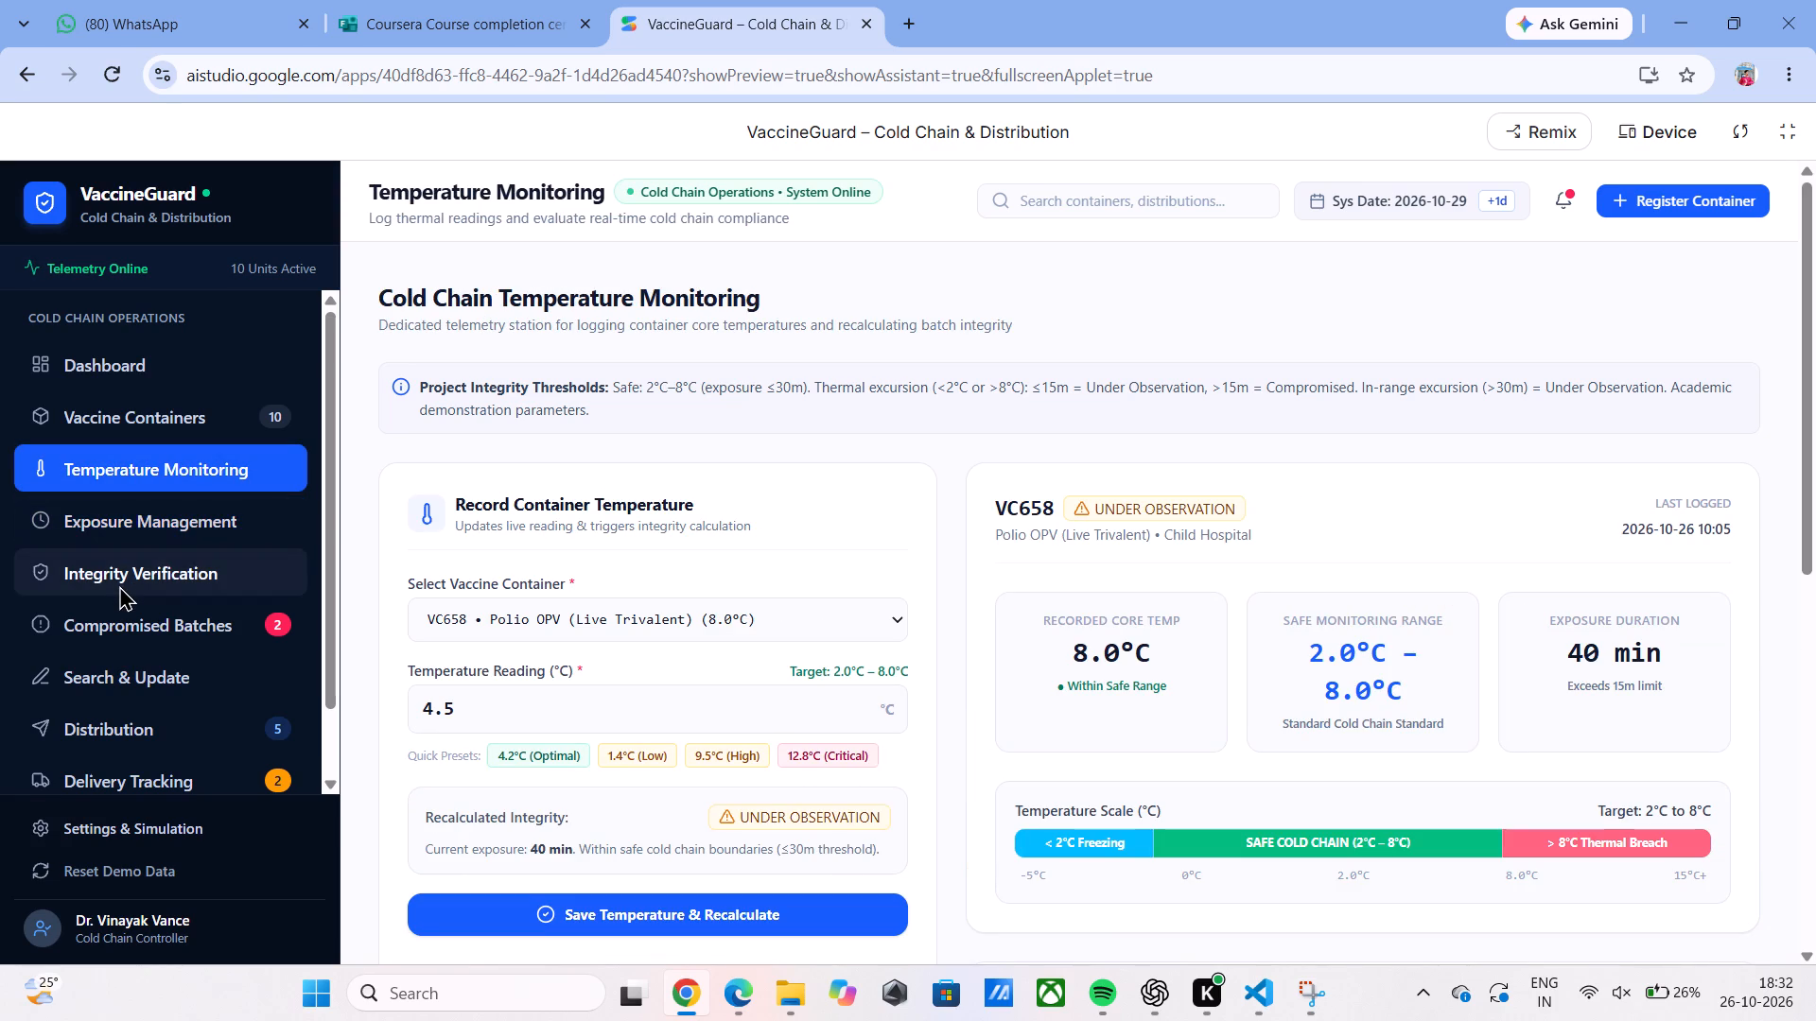
{"action": "left_click", "coordinate": [119, 585]}
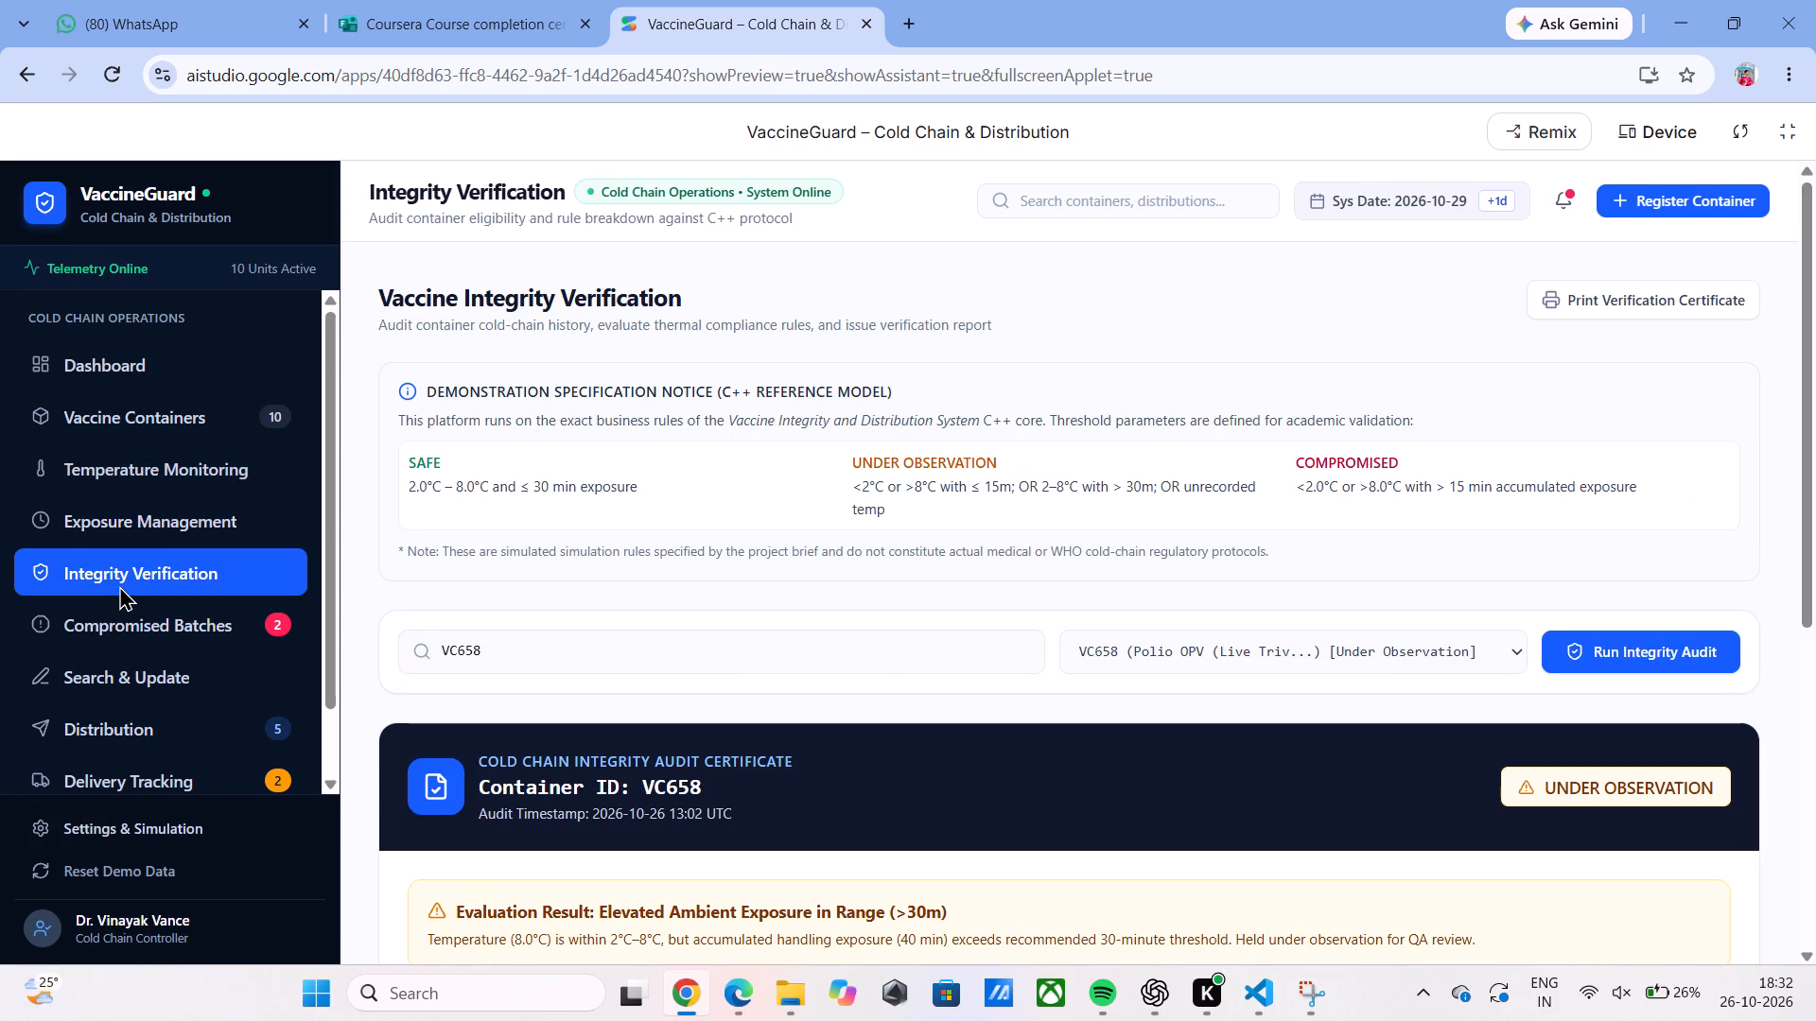
{"action": "left_click", "coordinate": [133, 635]}
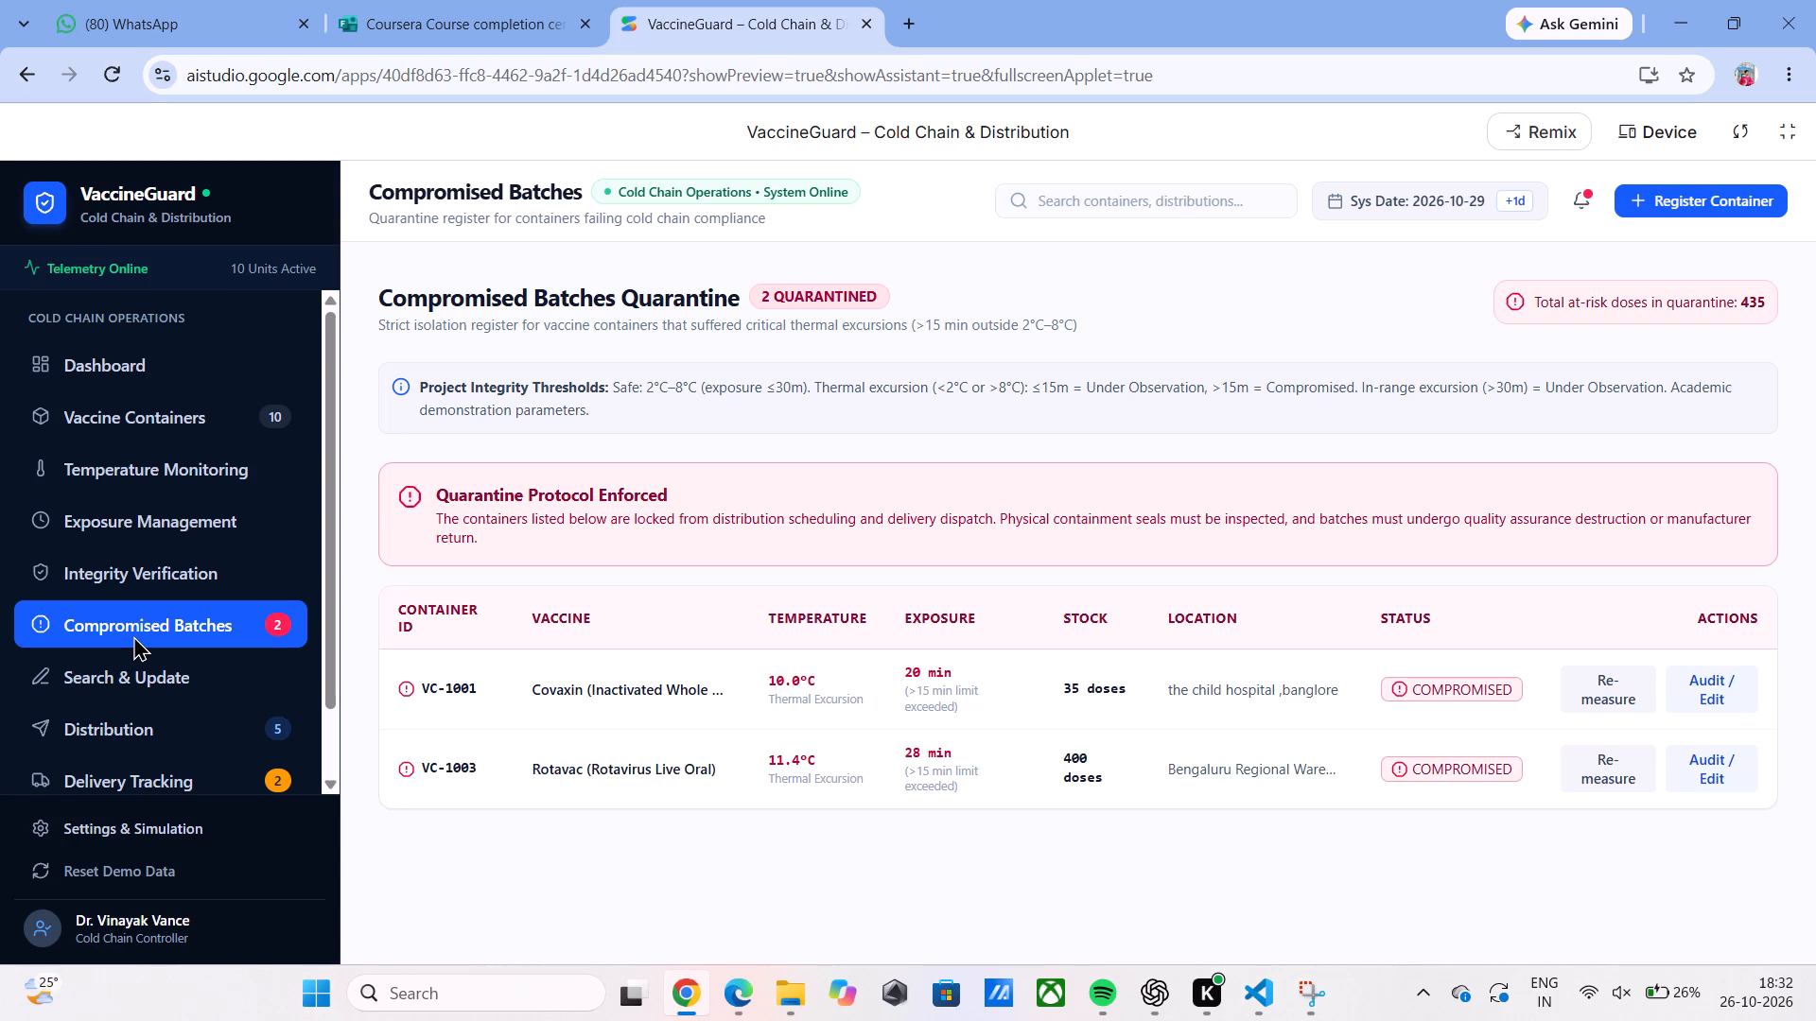
{"action": "left_click", "coordinate": [123, 681]}
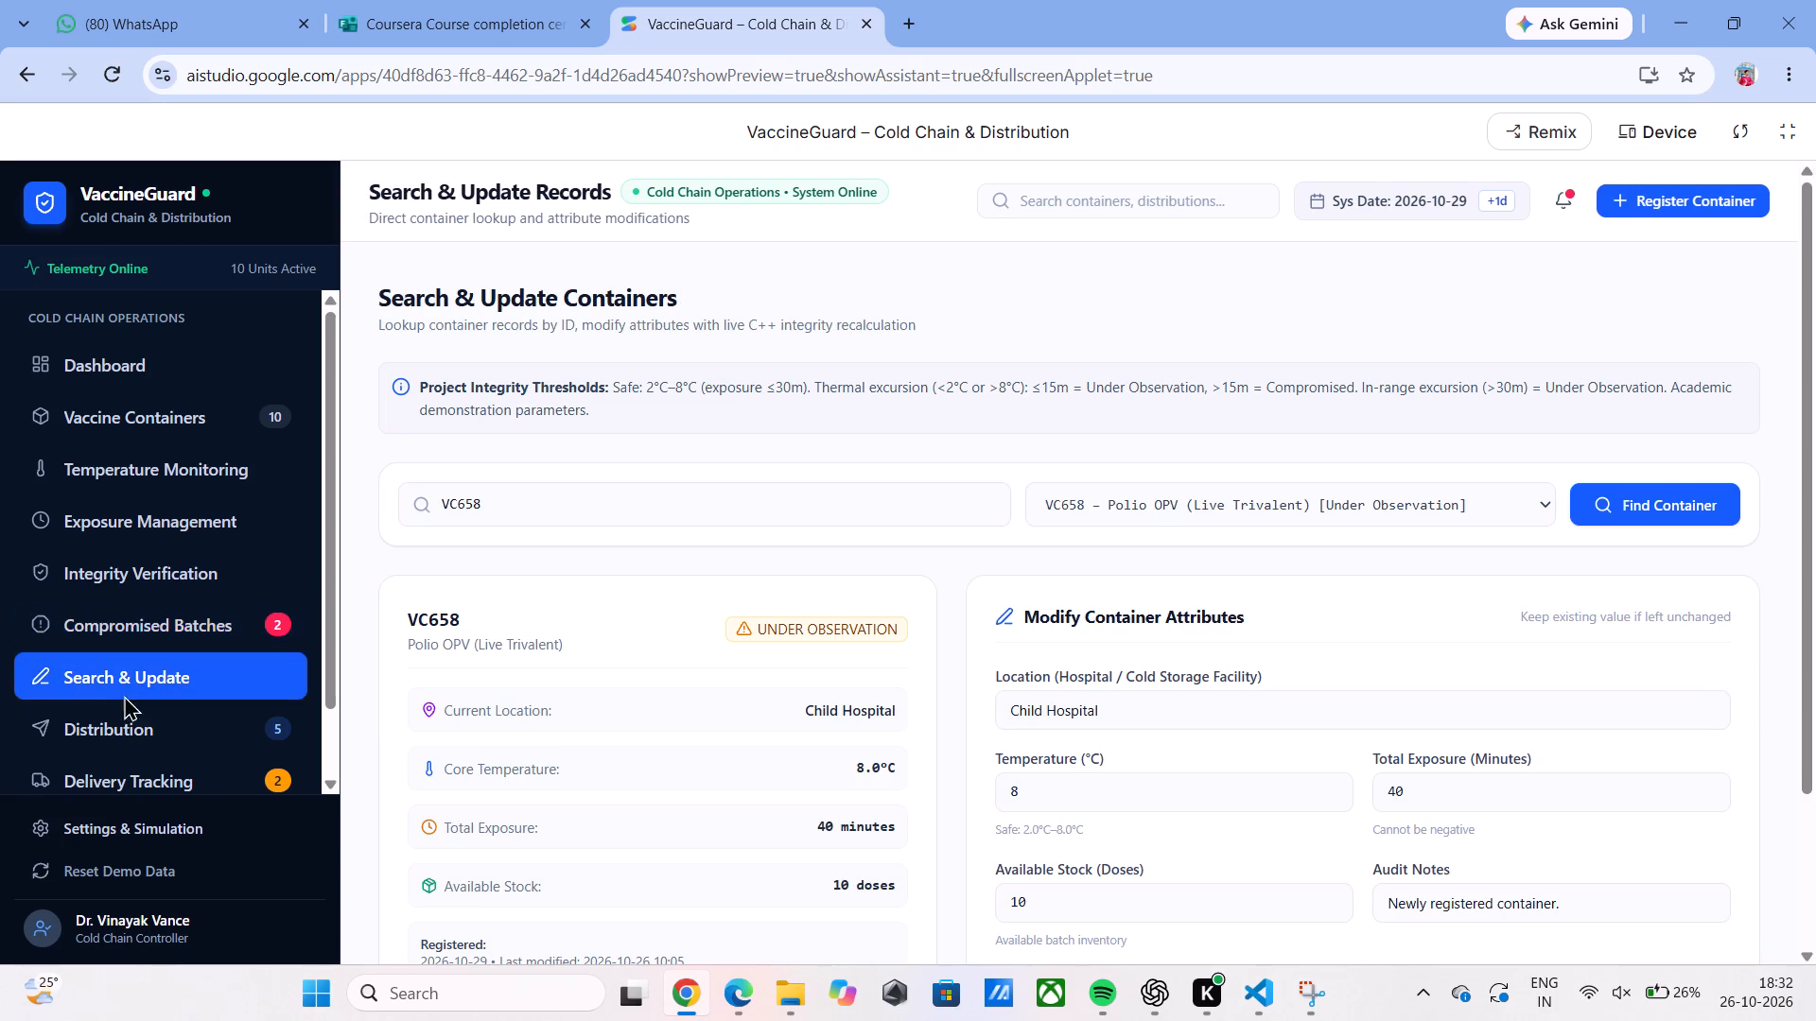
{"action": "left_click", "coordinate": [127, 729]}
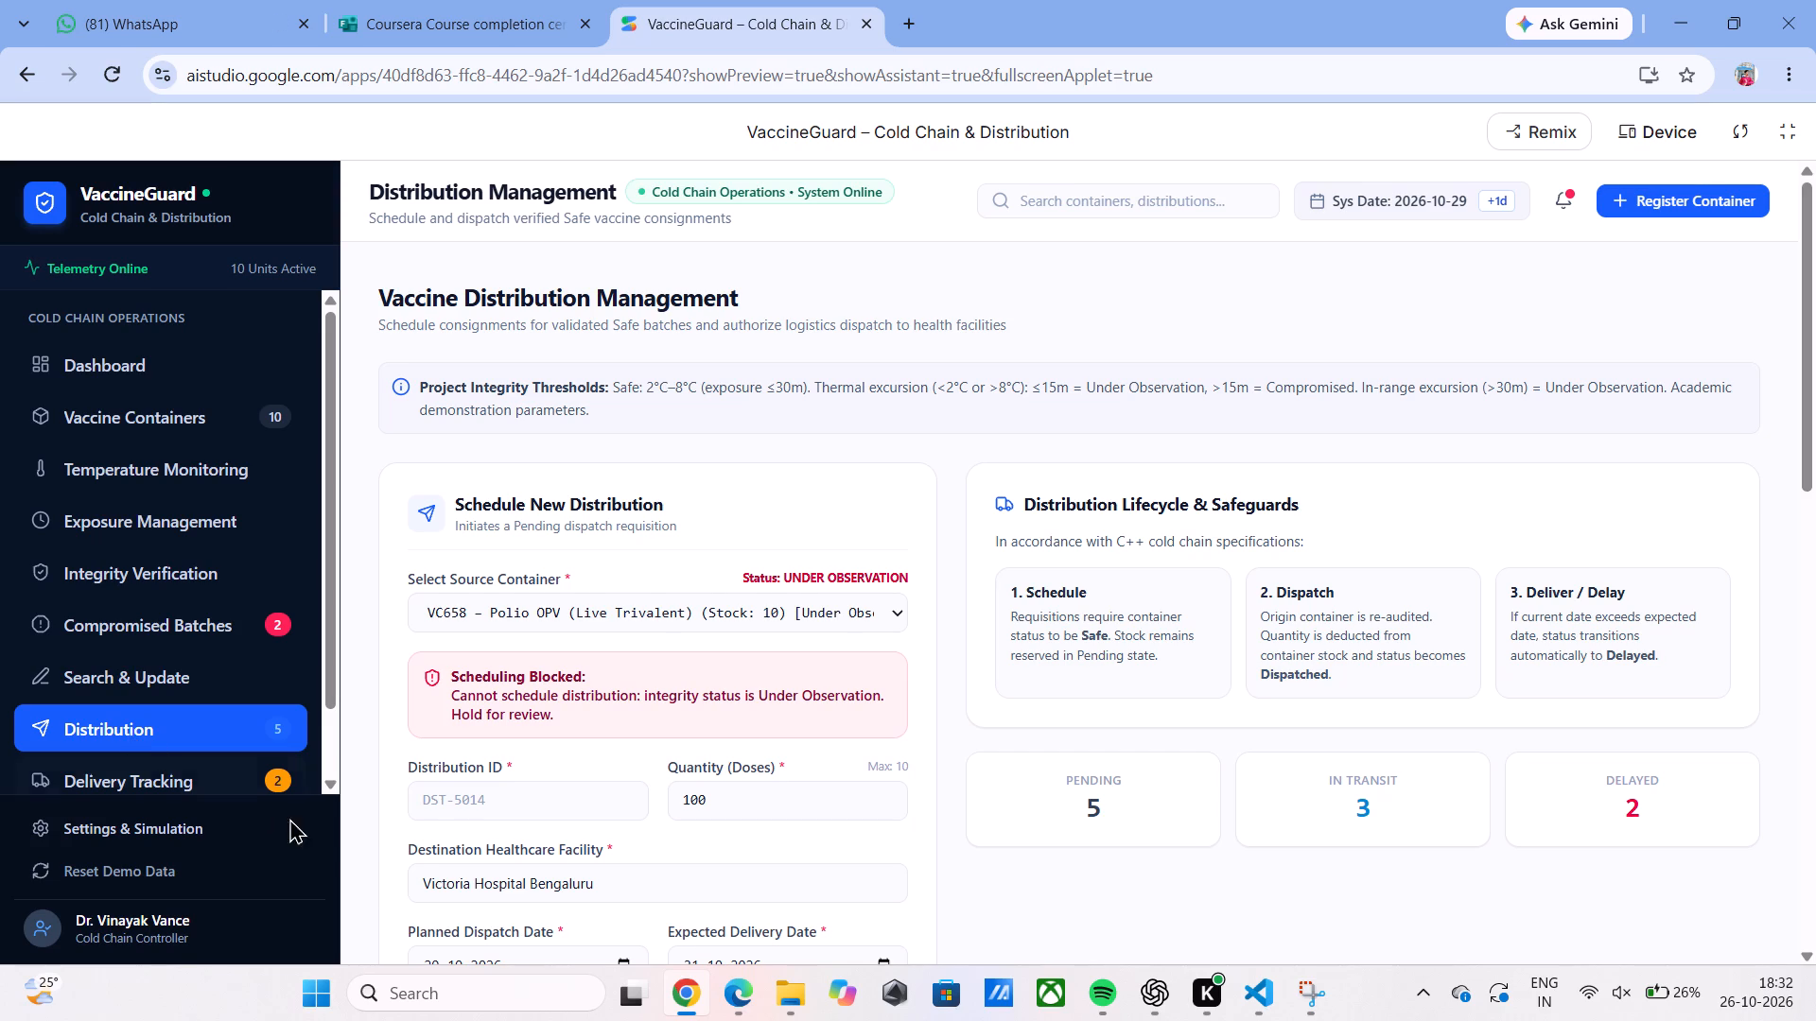
{"action": "scroll", "coordinate": [414, 888], "scroll_direction": "down", "scroll_amount": 2}
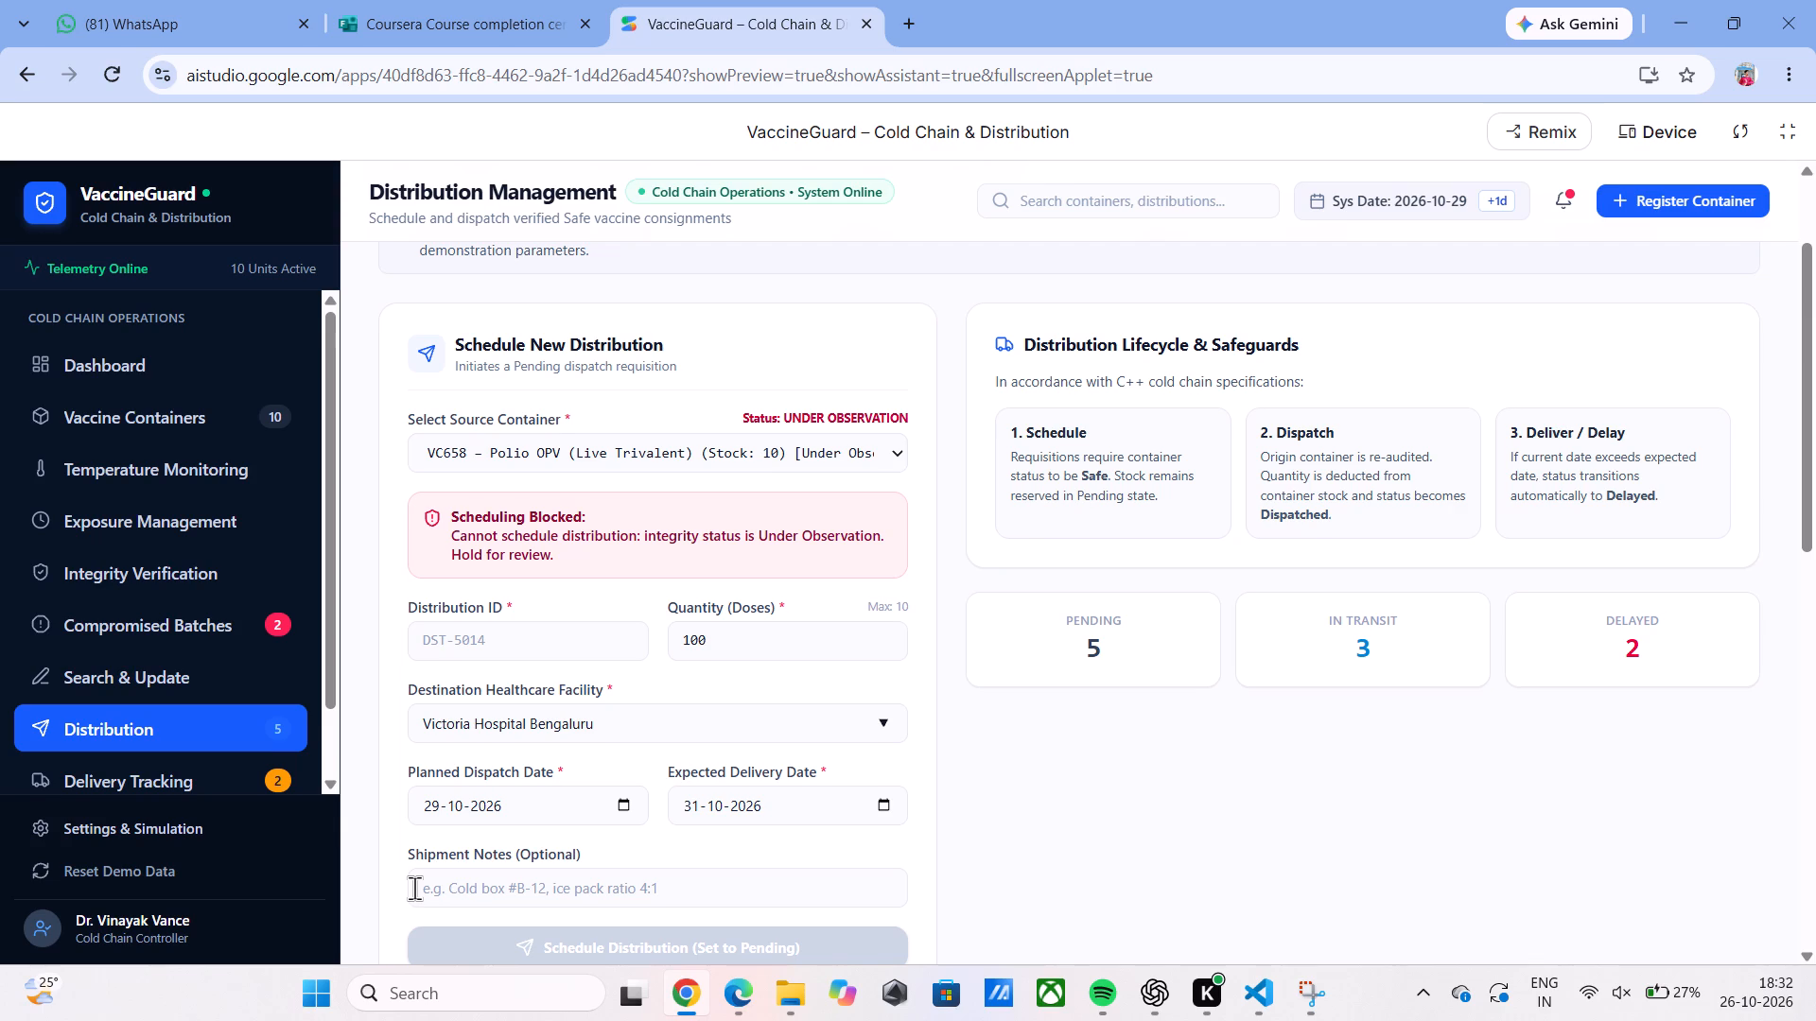
Return to the Vaccine Containers registry and the Dashboard, and look over the dashboard's container and distribution overview.
{"action": "left_click", "coordinate": [178, 418]}
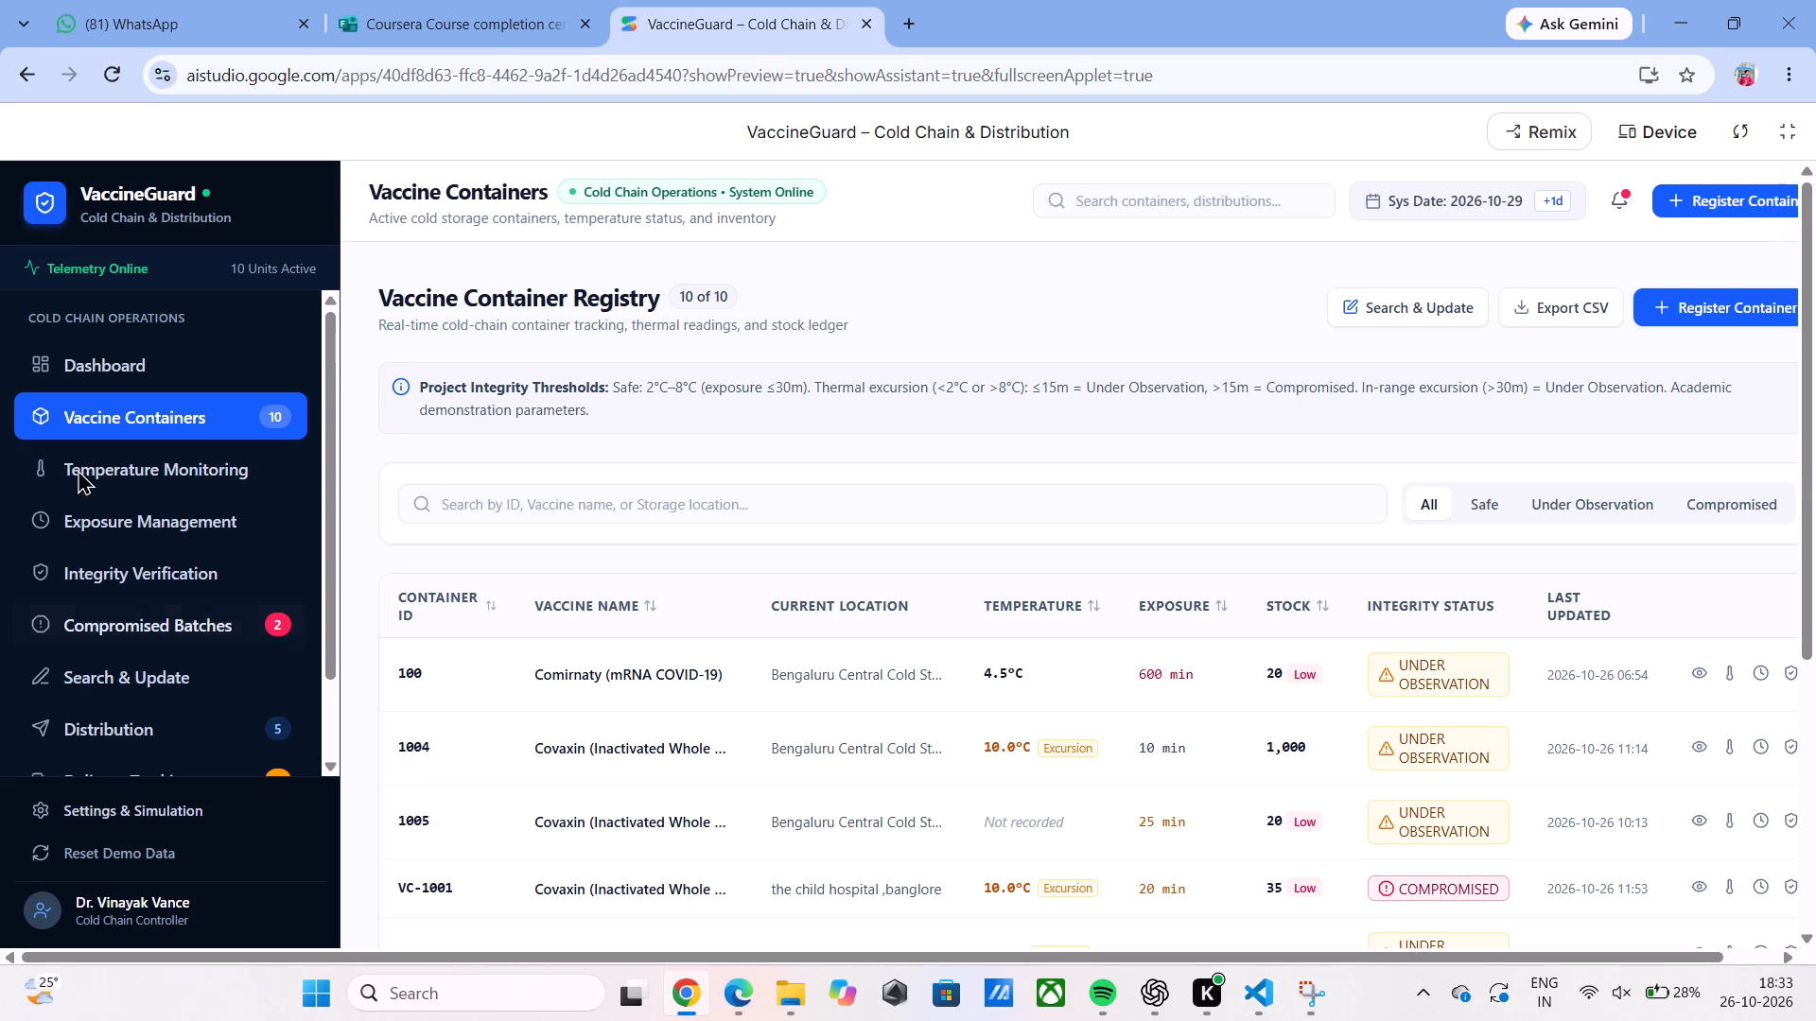
{"action": "left_click", "coordinate": [148, 362]}
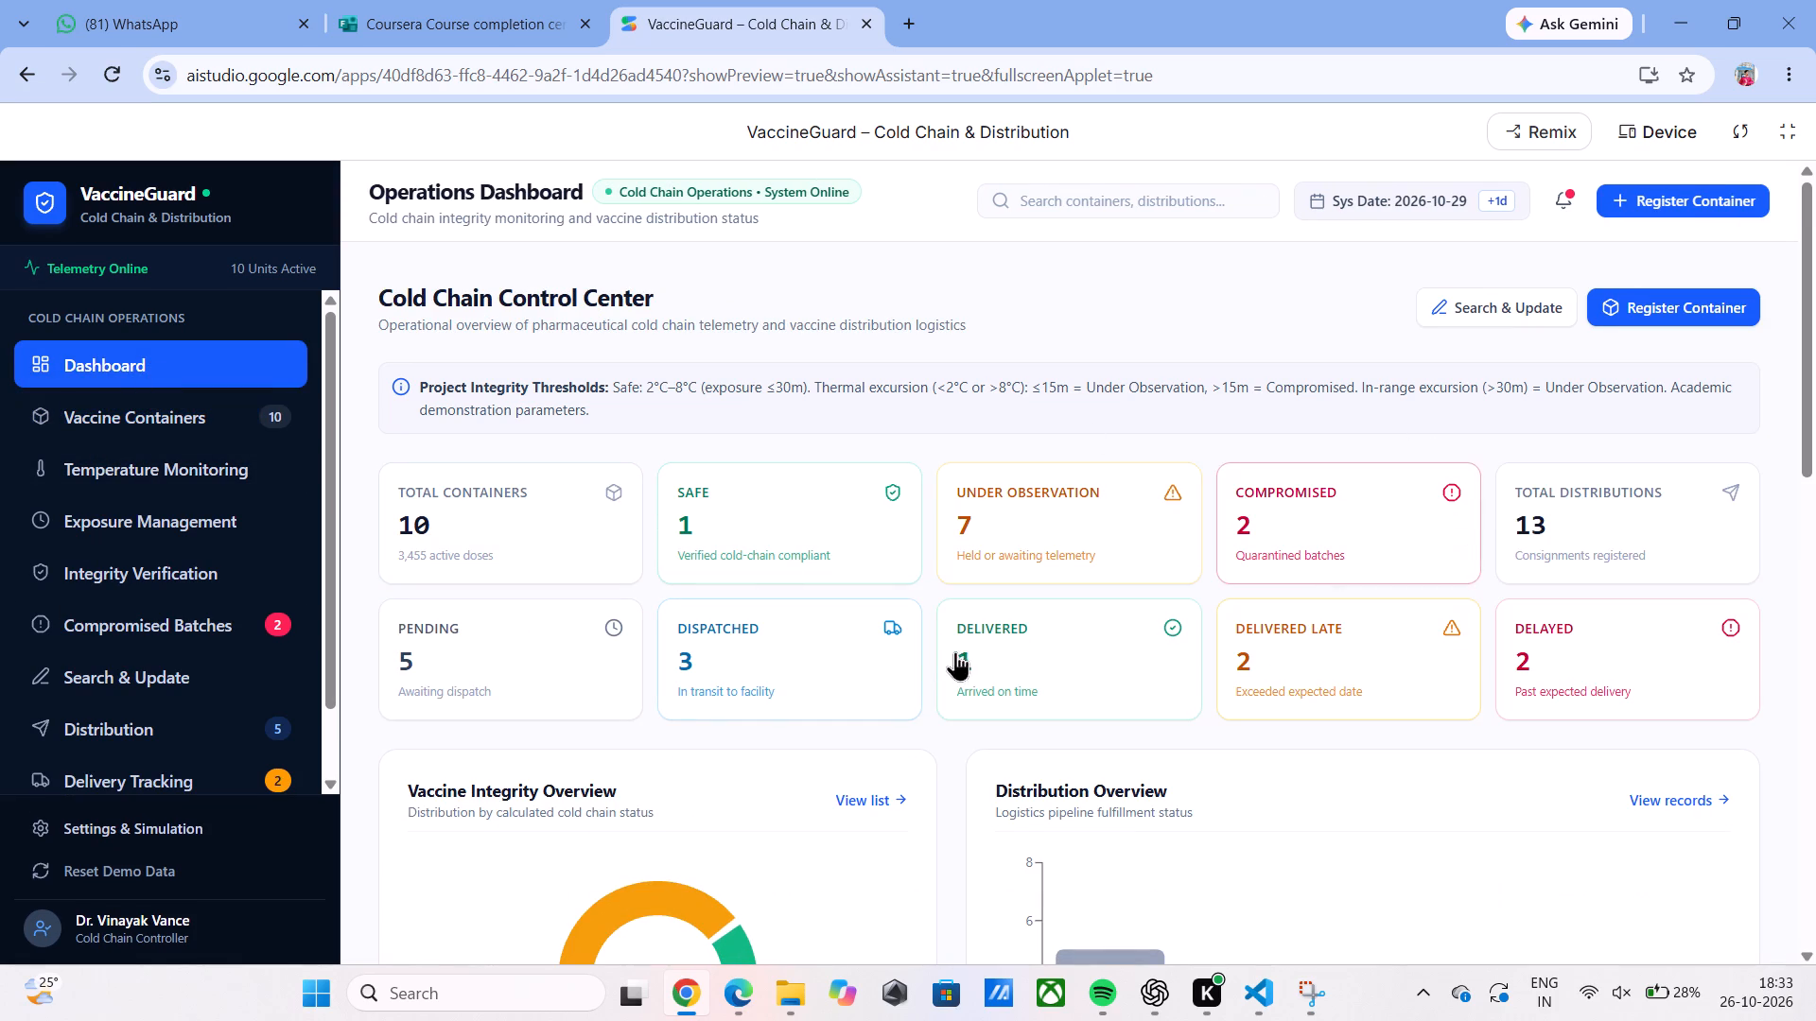
{"action": "scroll", "coordinate": [1186, 711], "scroll_direction": "down", "scroll_amount": 11}
{"action": "scroll", "coordinate": [1186, 711], "scroll_direction": "up", "scroll_amount": 7}
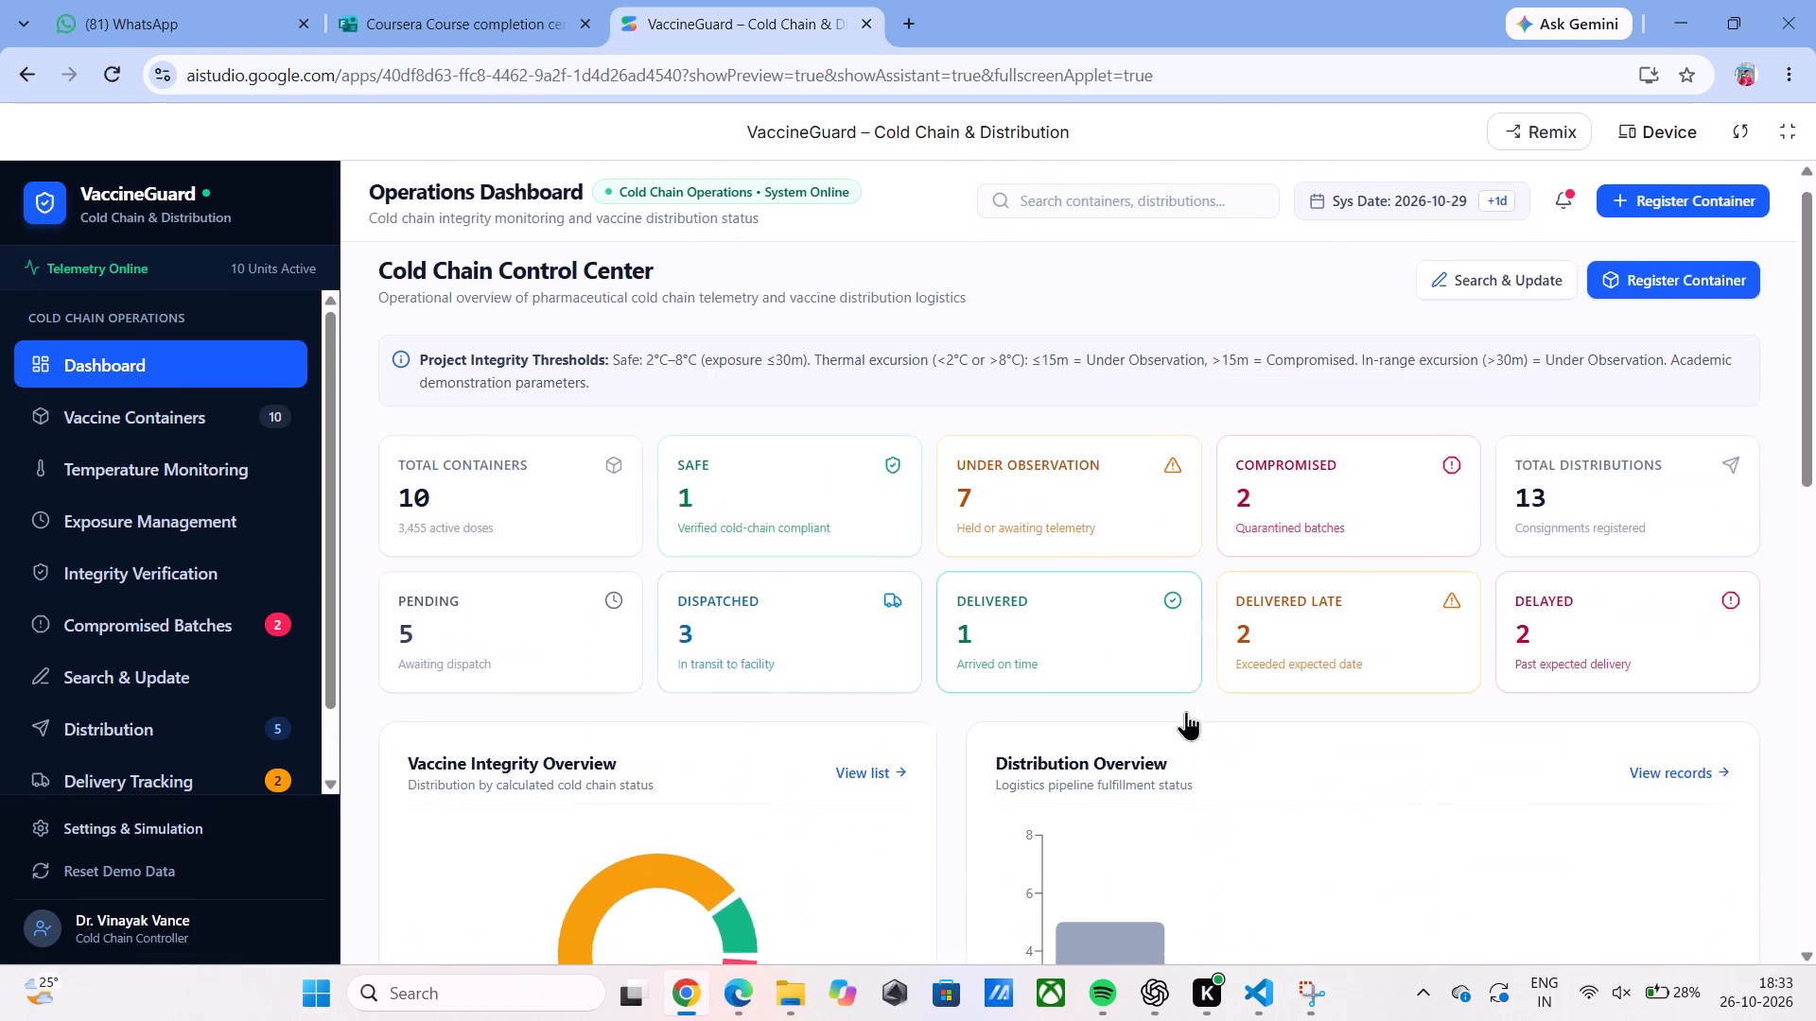
Register vaccine container 500 from the Vaccine Containers page with 10 doses of Comirnaty (mRNA COVID-19) at Bengaluru Central Cold Store, noting "should be safe".
{"action": "left_click", "coordinate": [154, 419]}
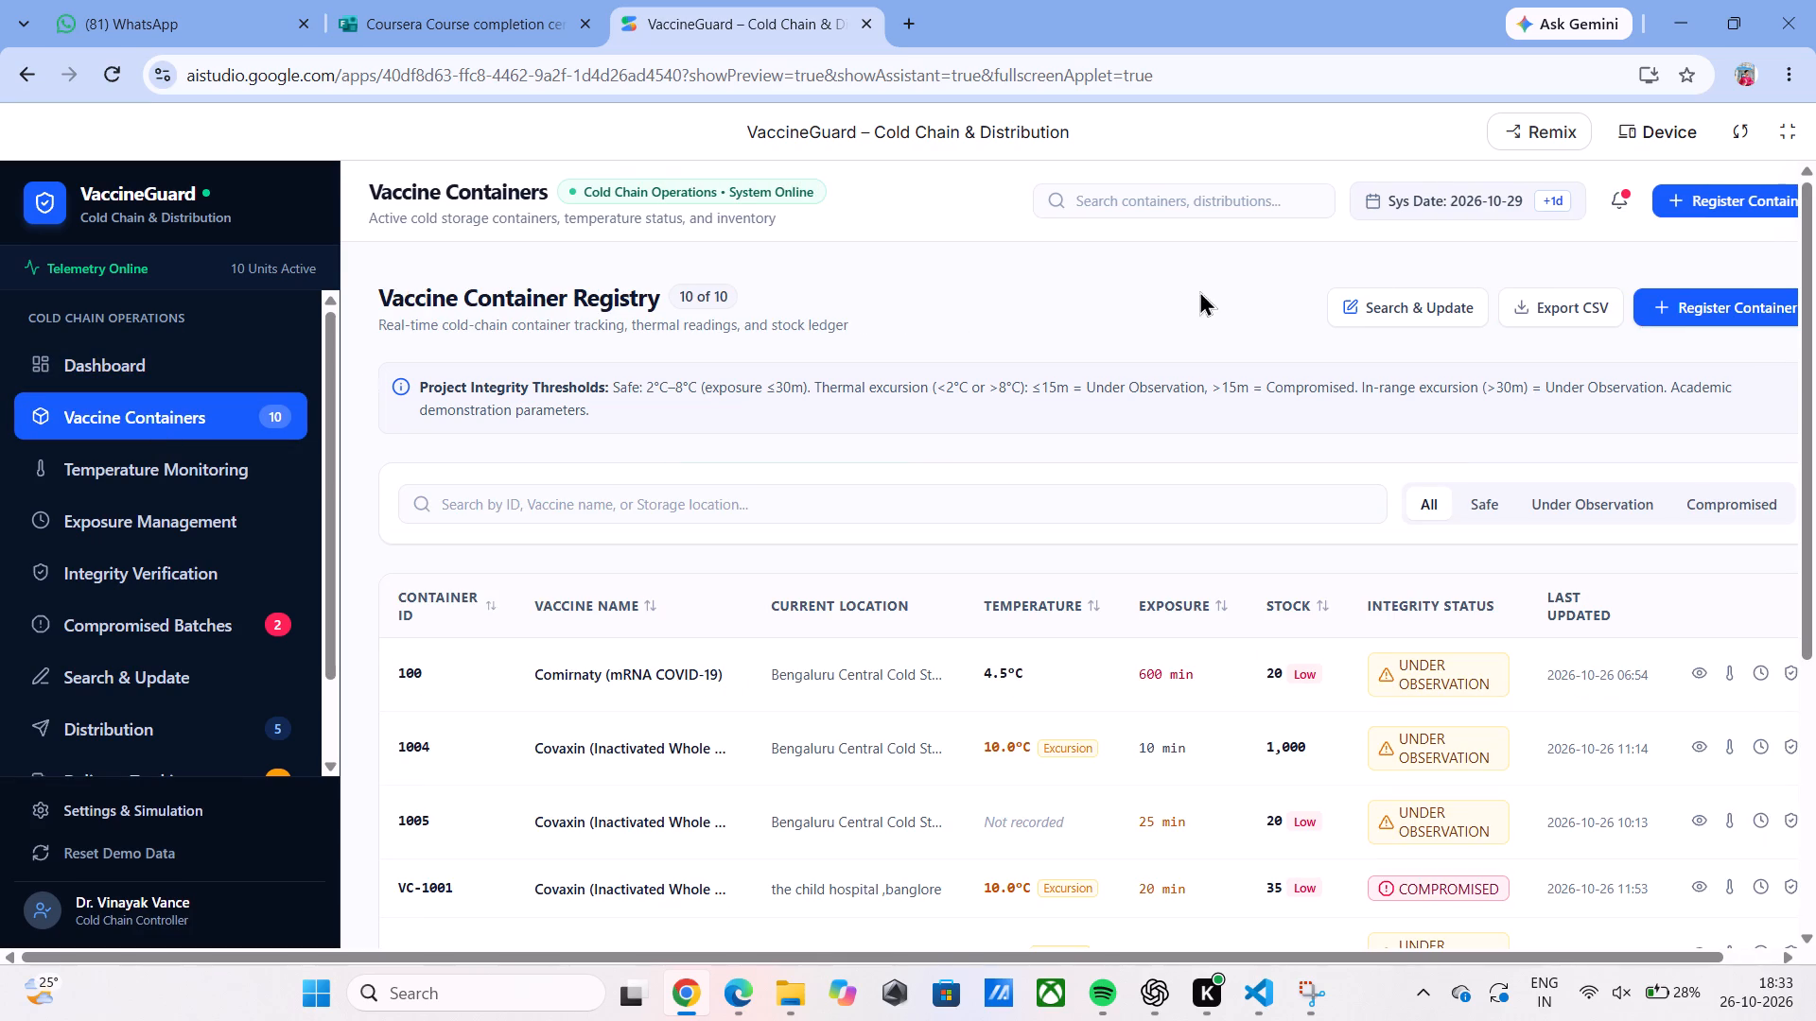
{"action": "left_click", "coordinate": [1699, 297]}
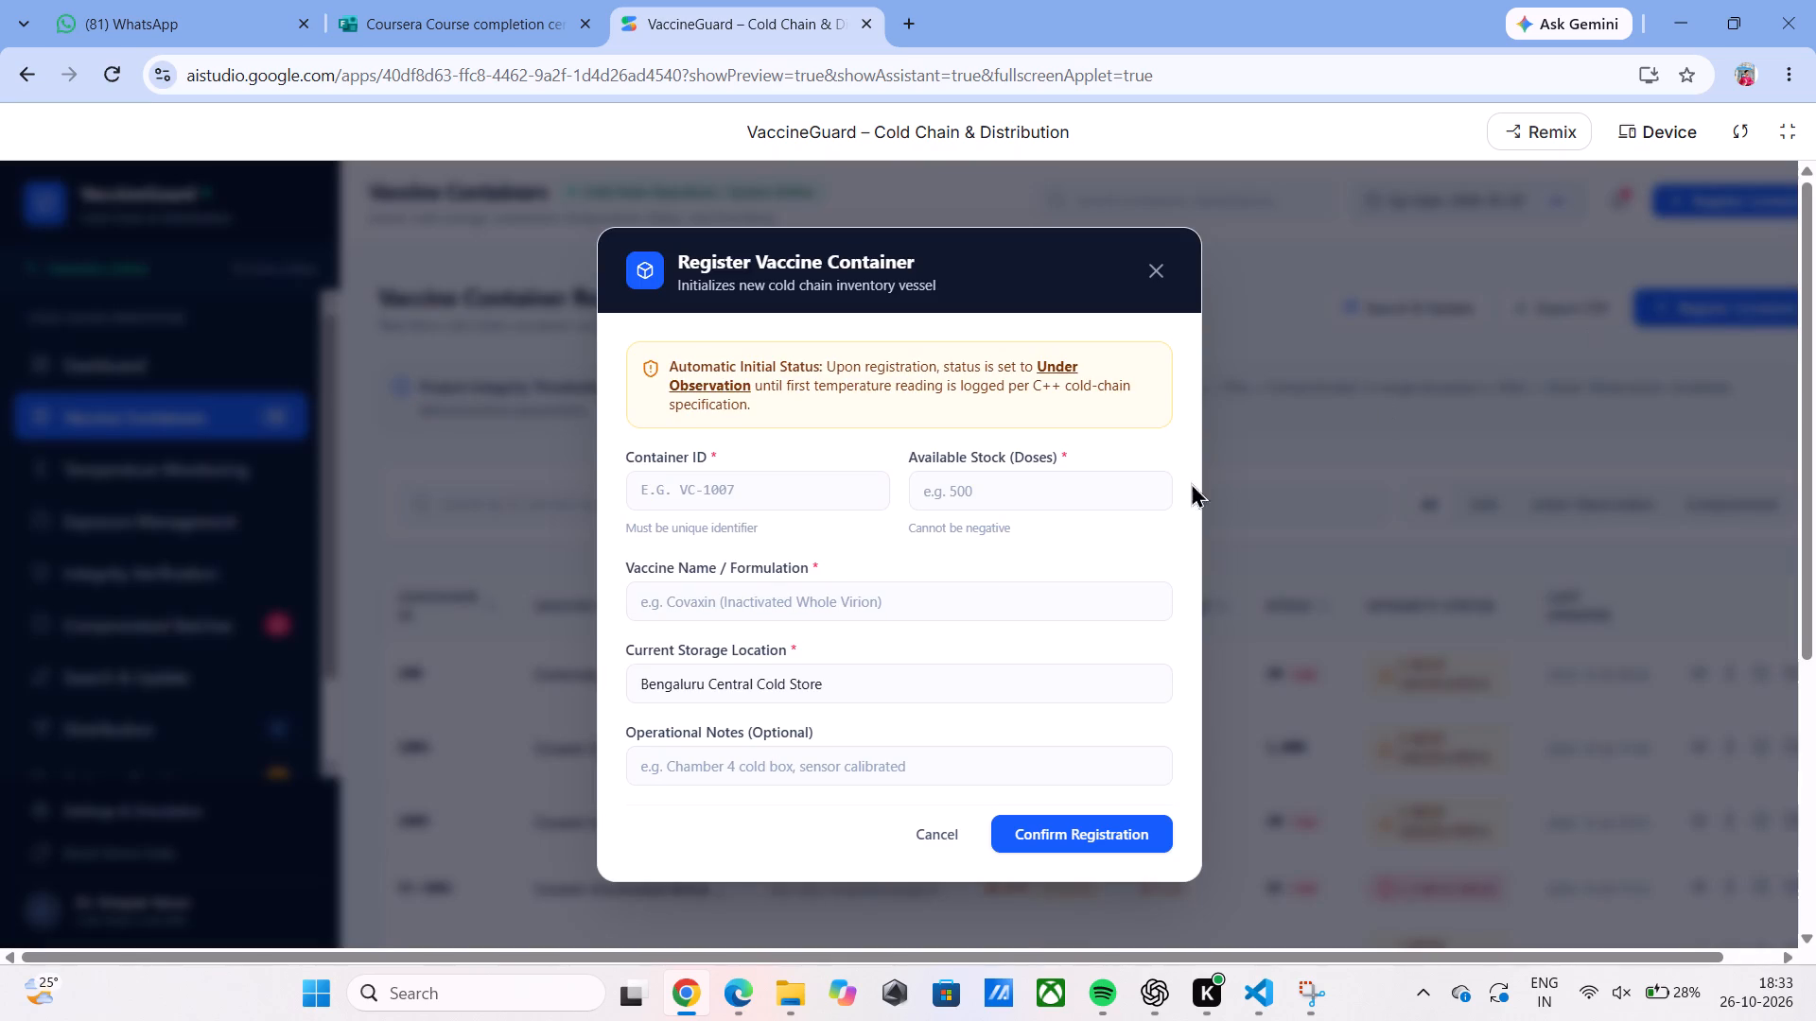
{"action": "left_click", "coordinate": [740, 495]}
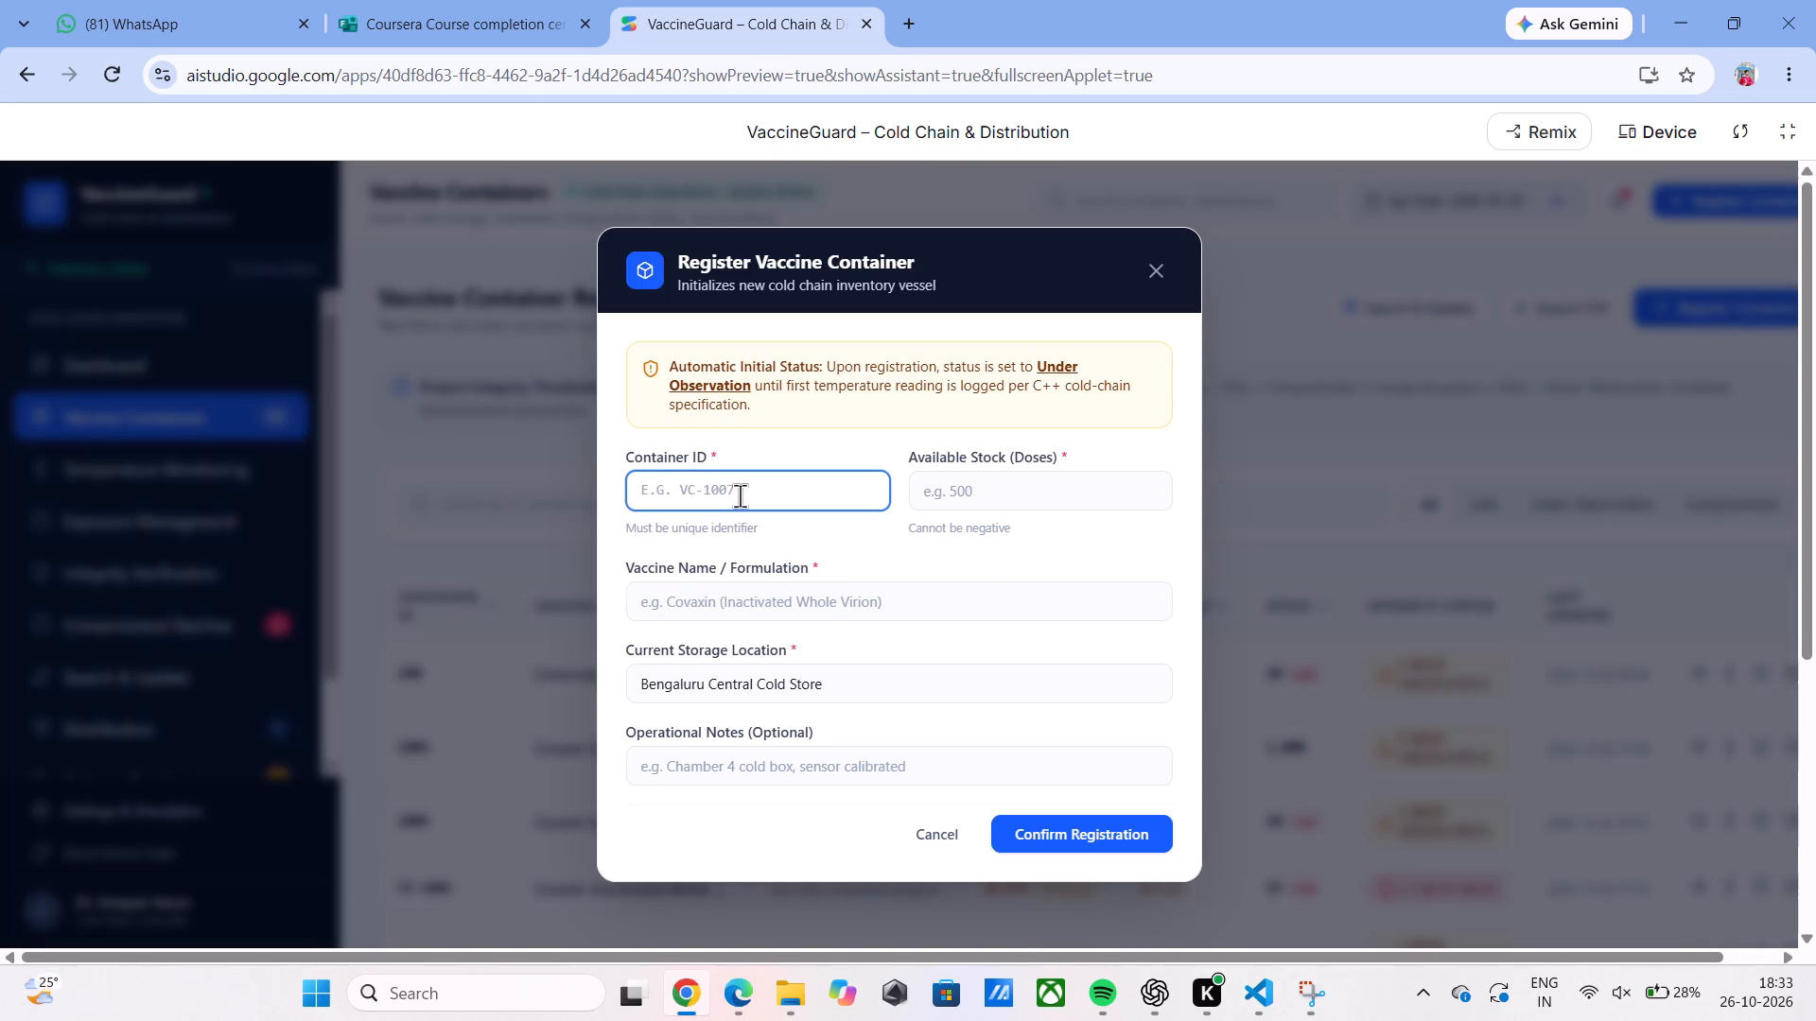
{"action": "type", "text": "500"}
{"action": "left_click", "coordinate": [1010, 475]}
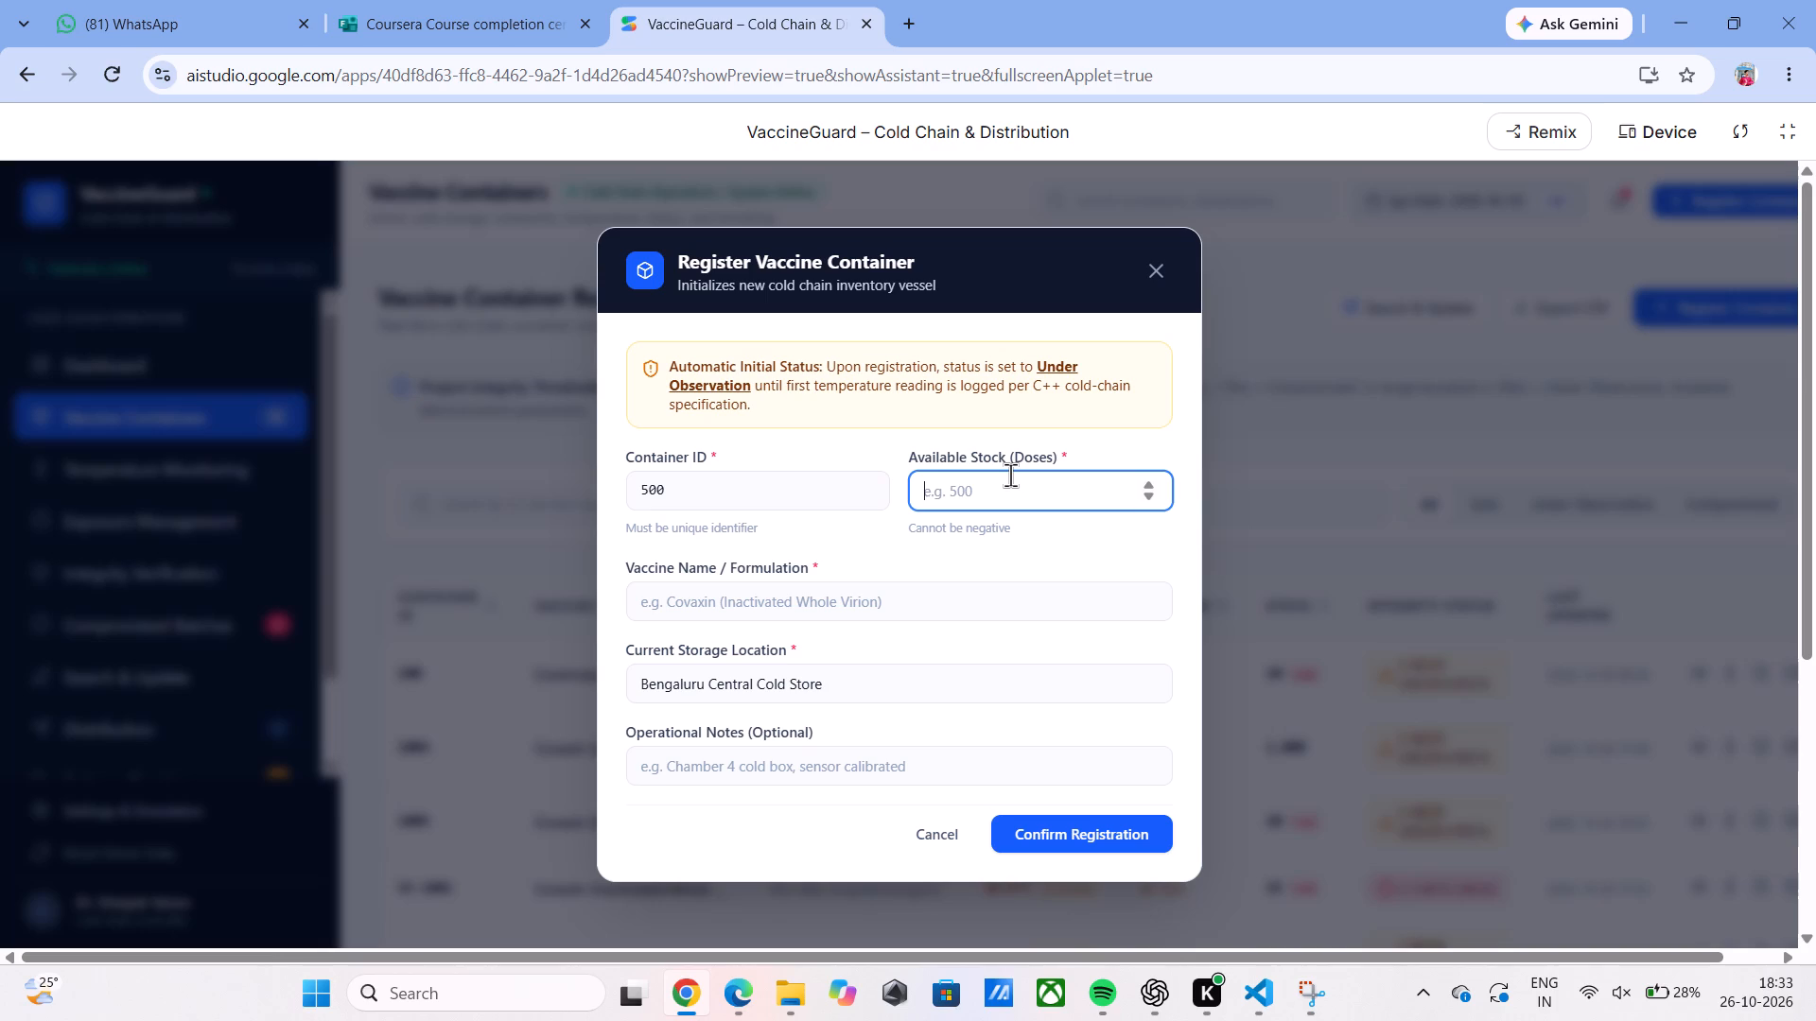
{"action": "type", "text": "10"}
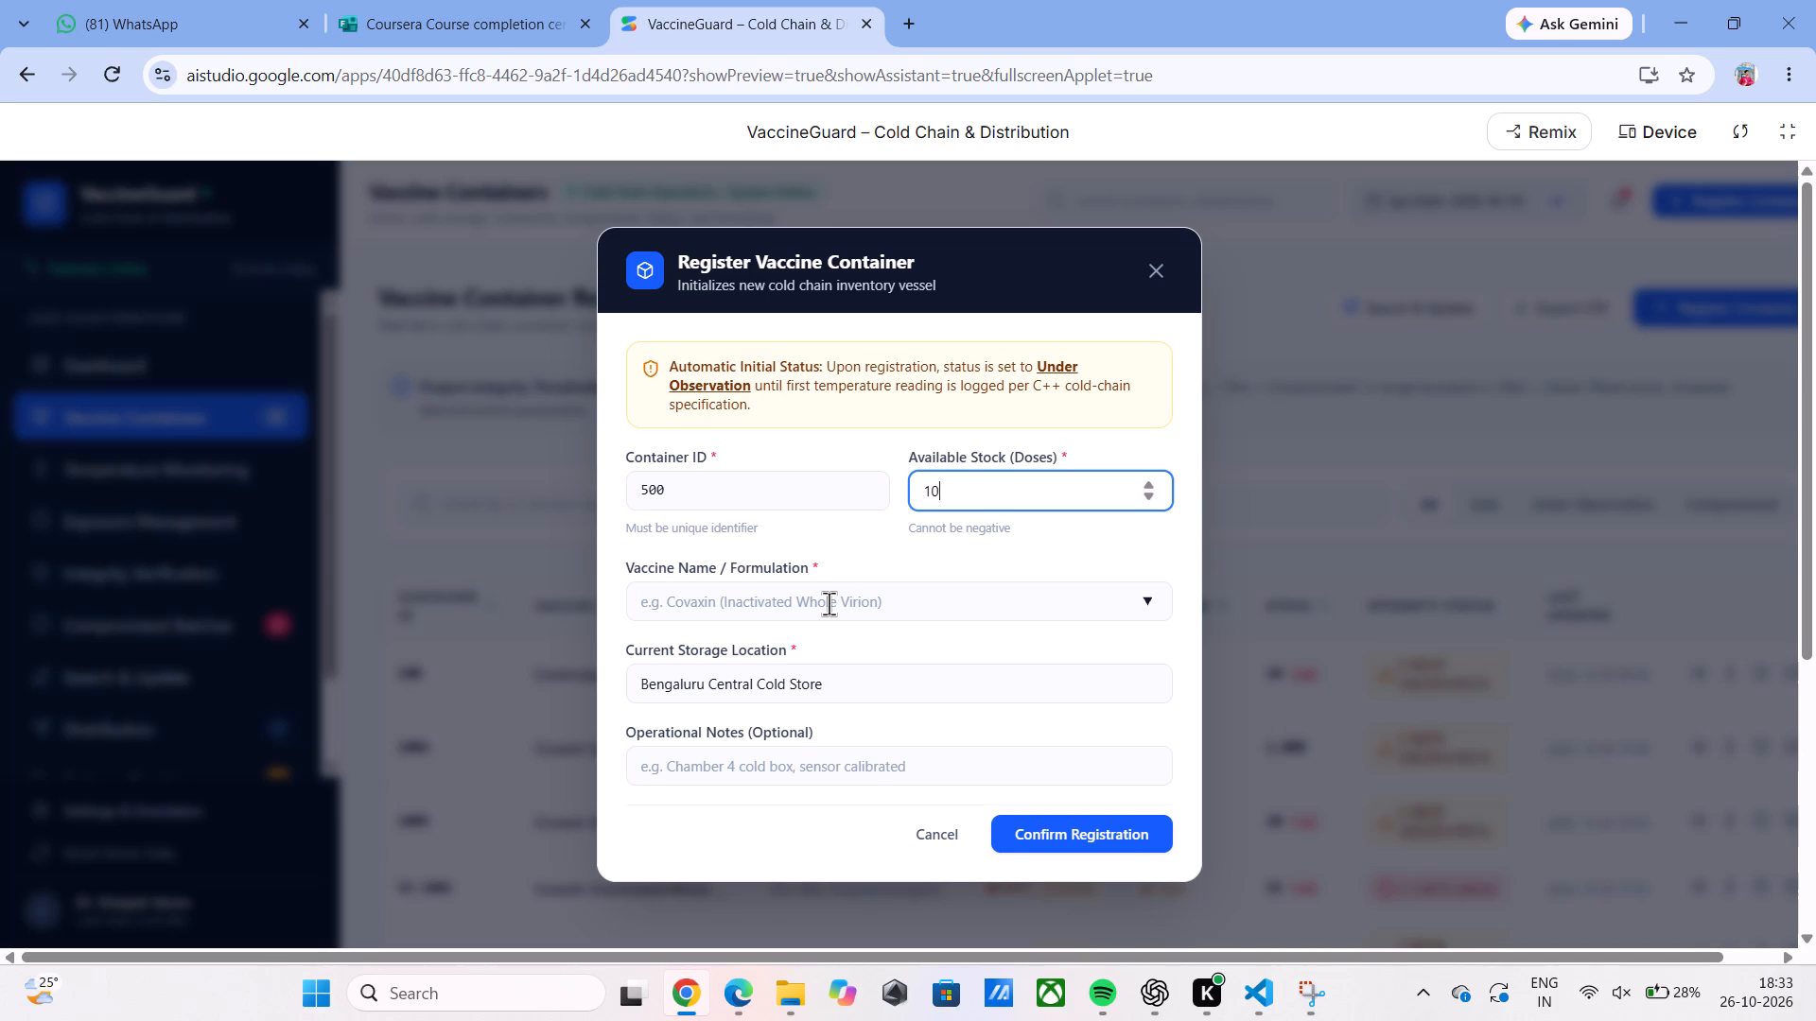
{"action": "left_click", "coordinate": [829, 603]}
{"action": "left_click", "coordinate": [841, 697]}
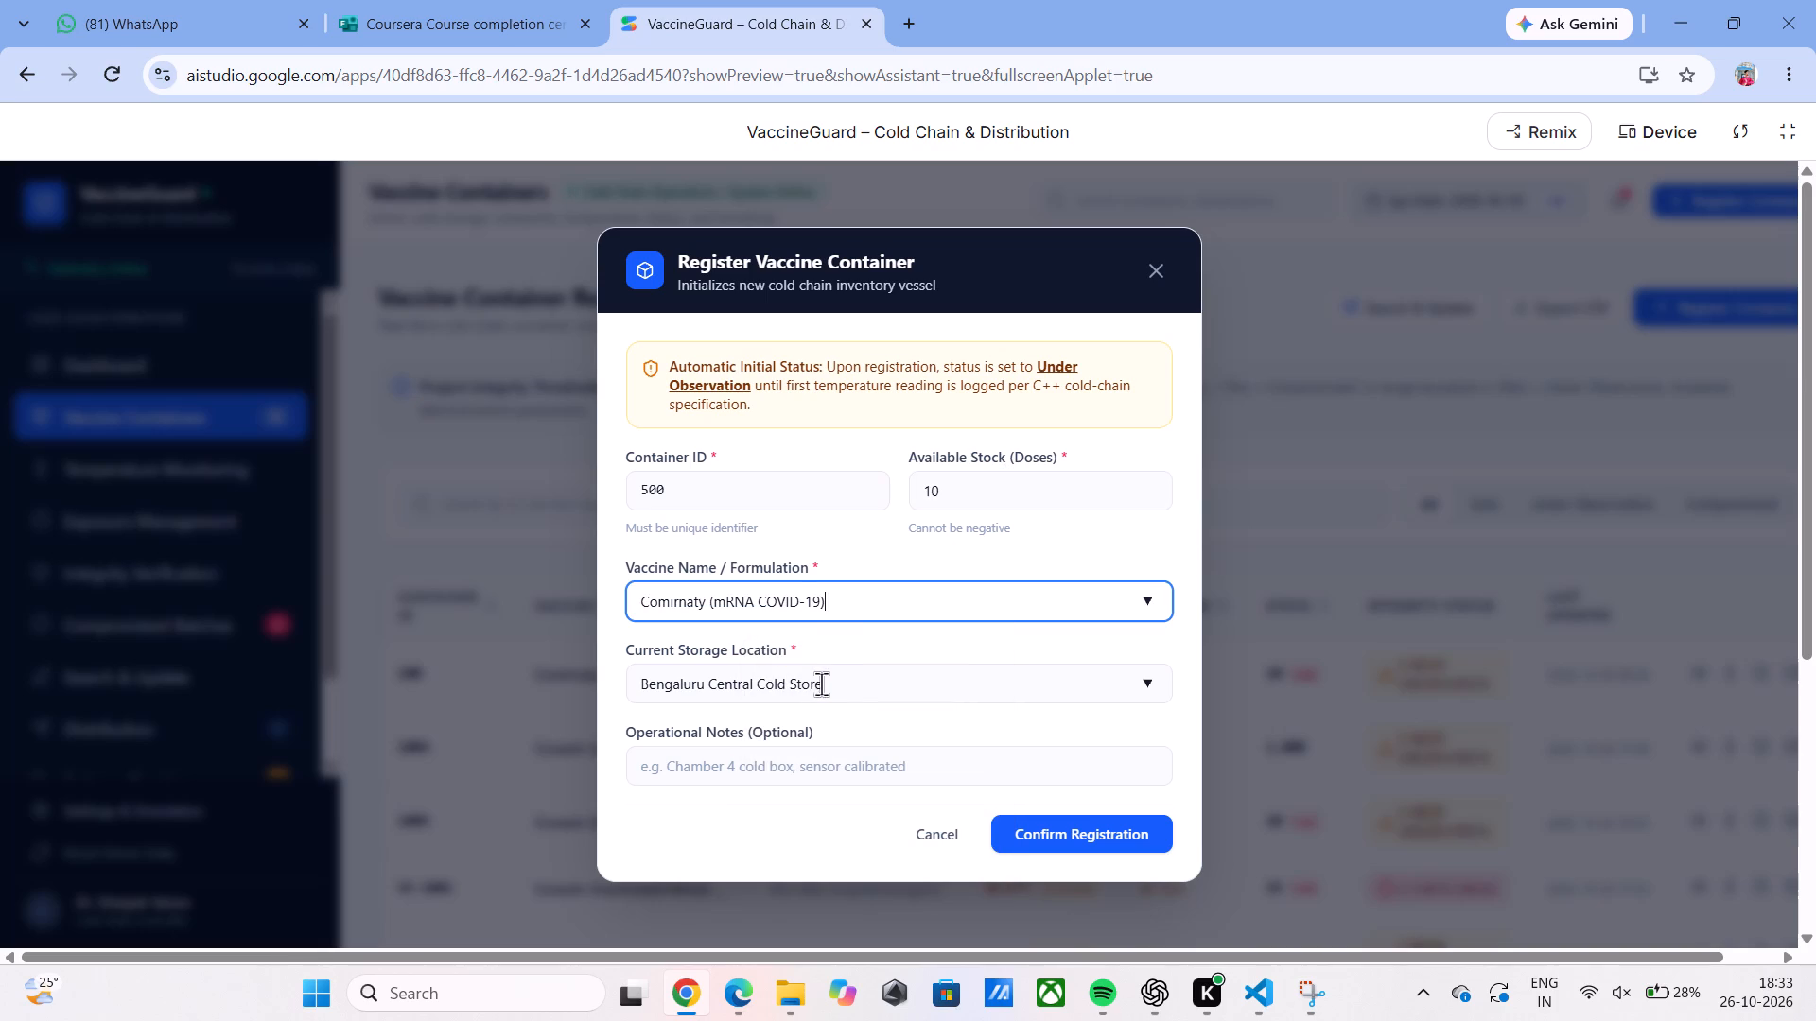
{"action": "left_click", "coordinate": [854, 689]}
{"action": "left_click", "coordinate": [752, 775]}
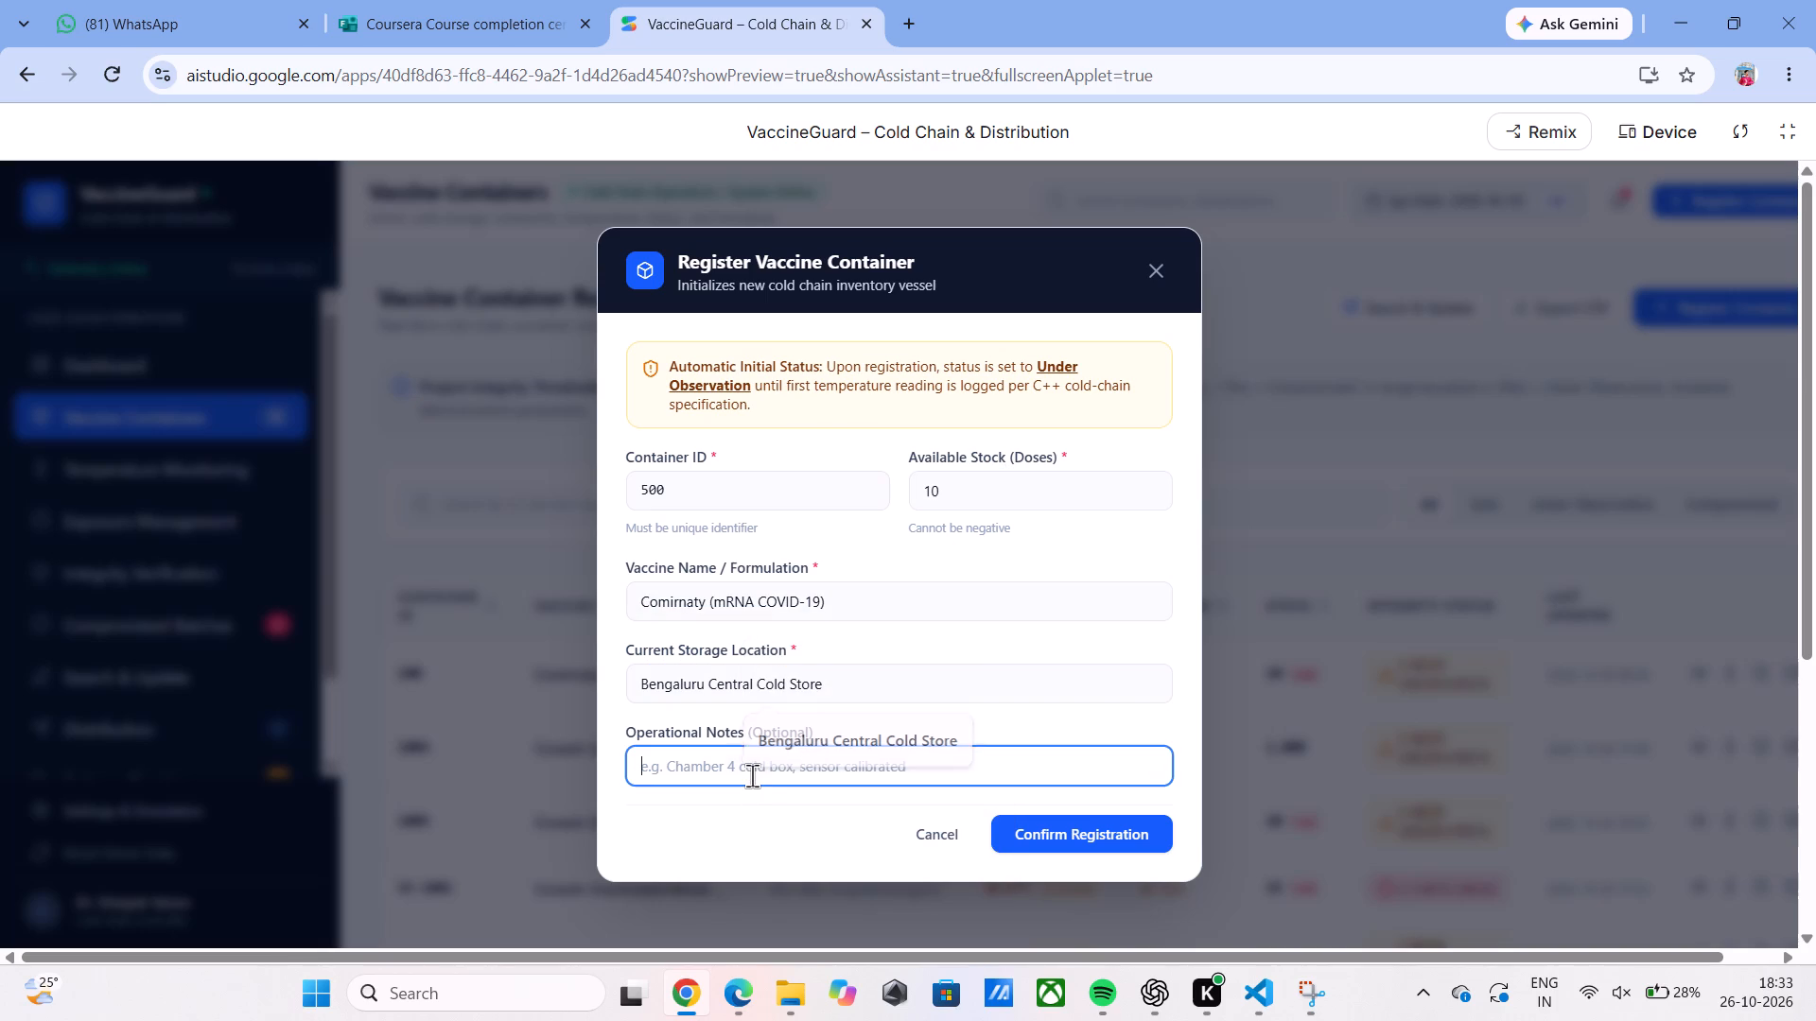
{"action": "type", "text": "should be sa"}
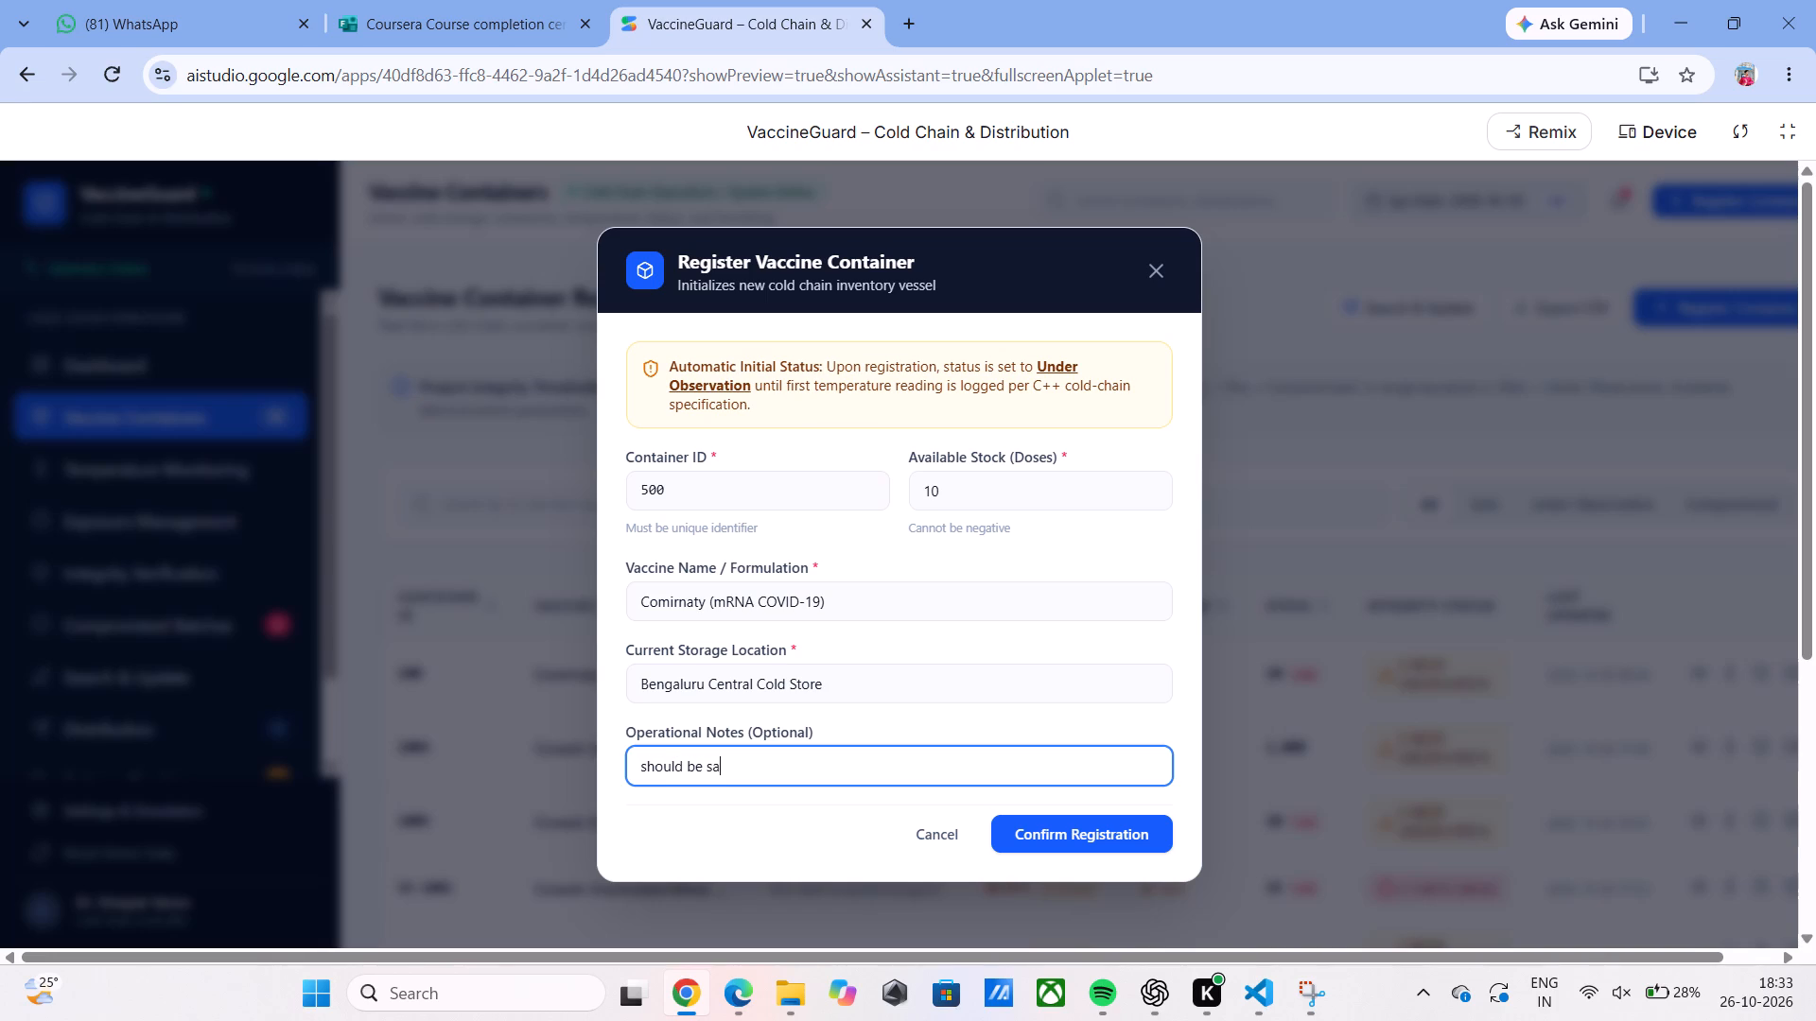
{"action": "type", "text": "fe"}
{"action": "key", "text": "Return"}
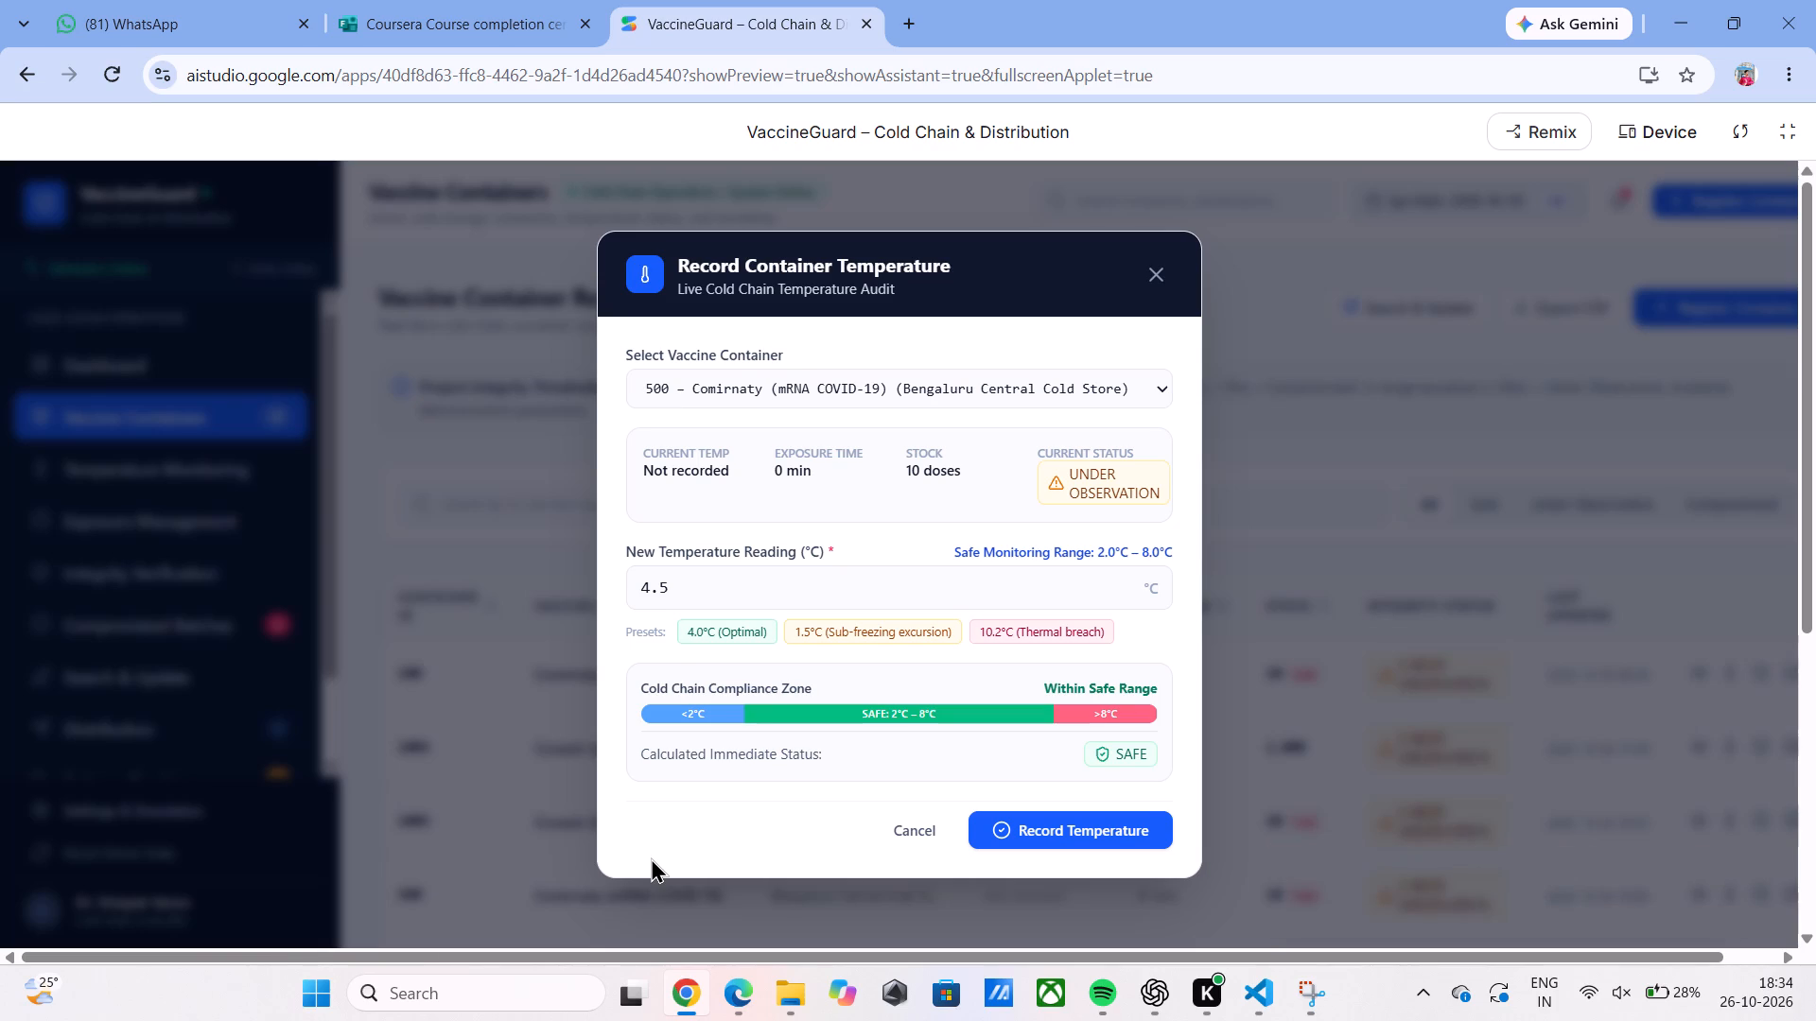
Record a temperature reading of 4.5 °C for the newly registered container 500.
{"action": "left_click", "coordinate": [1113, 842]}
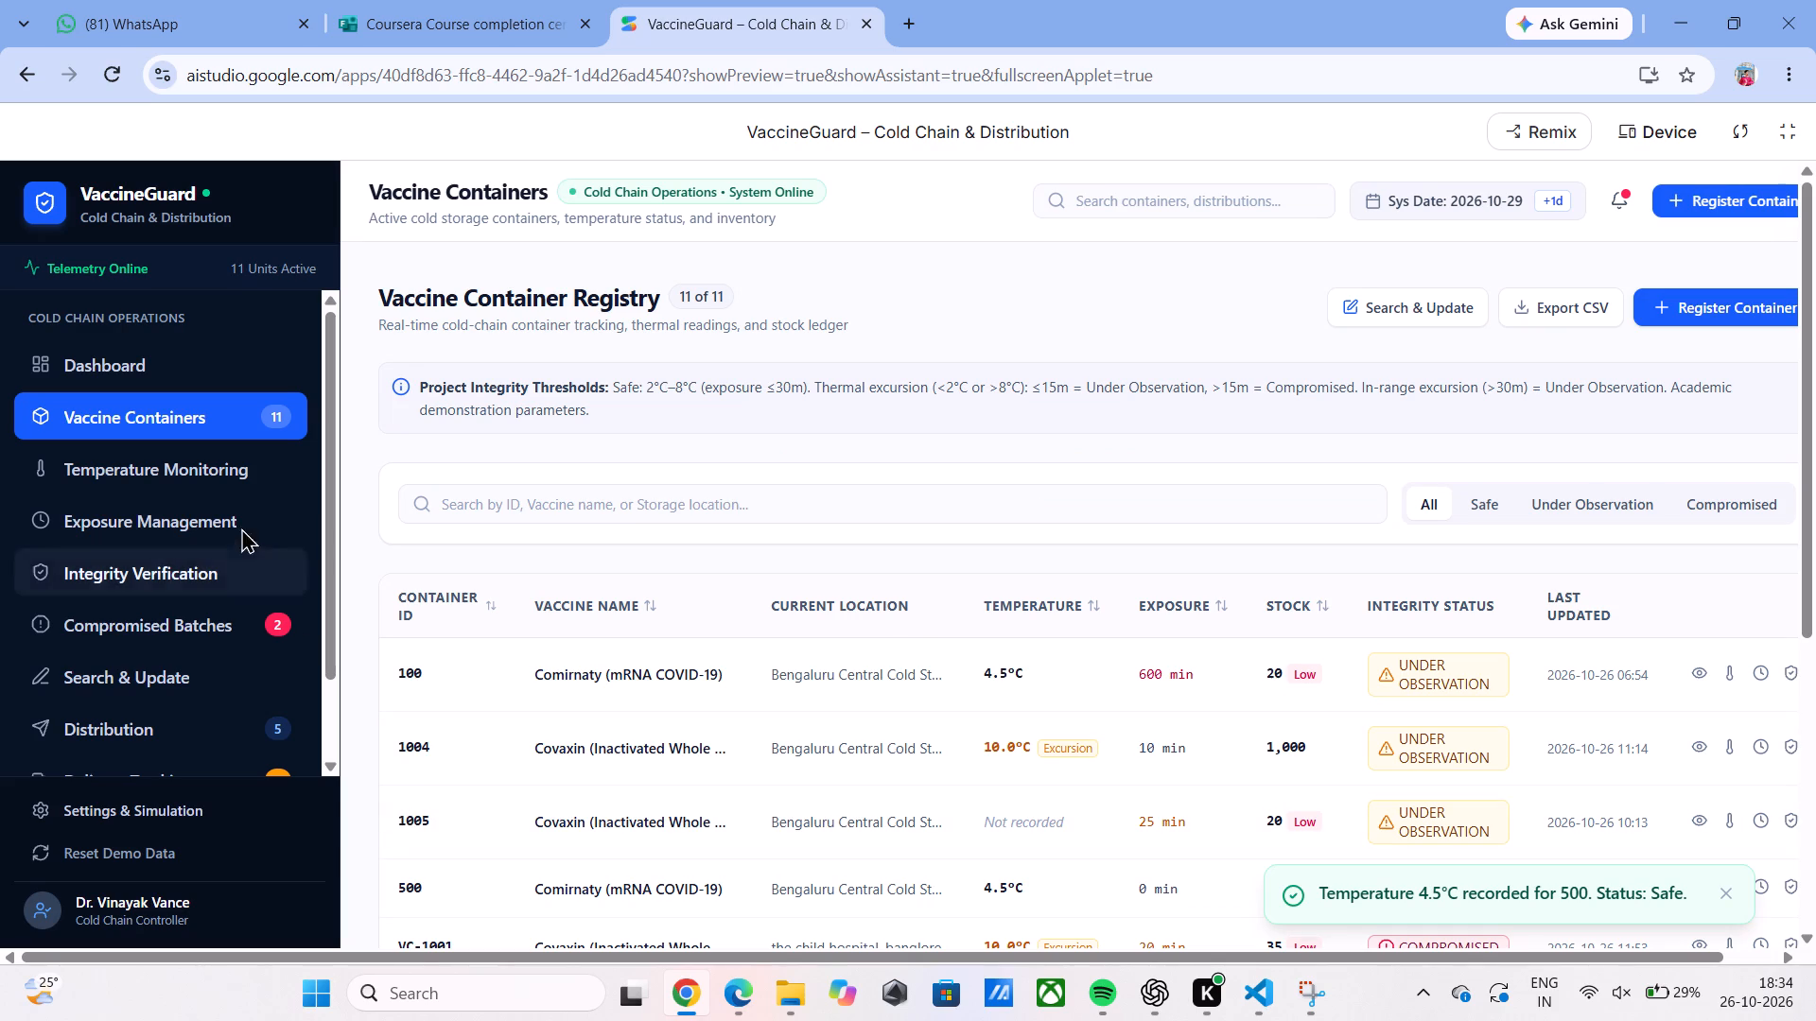
Examine container 500's readings on the Temperature Monitoring page and read through the Recent Cold Chain Readings Ledger.
{"action": "left_click", "coordinate": [213, 476]}
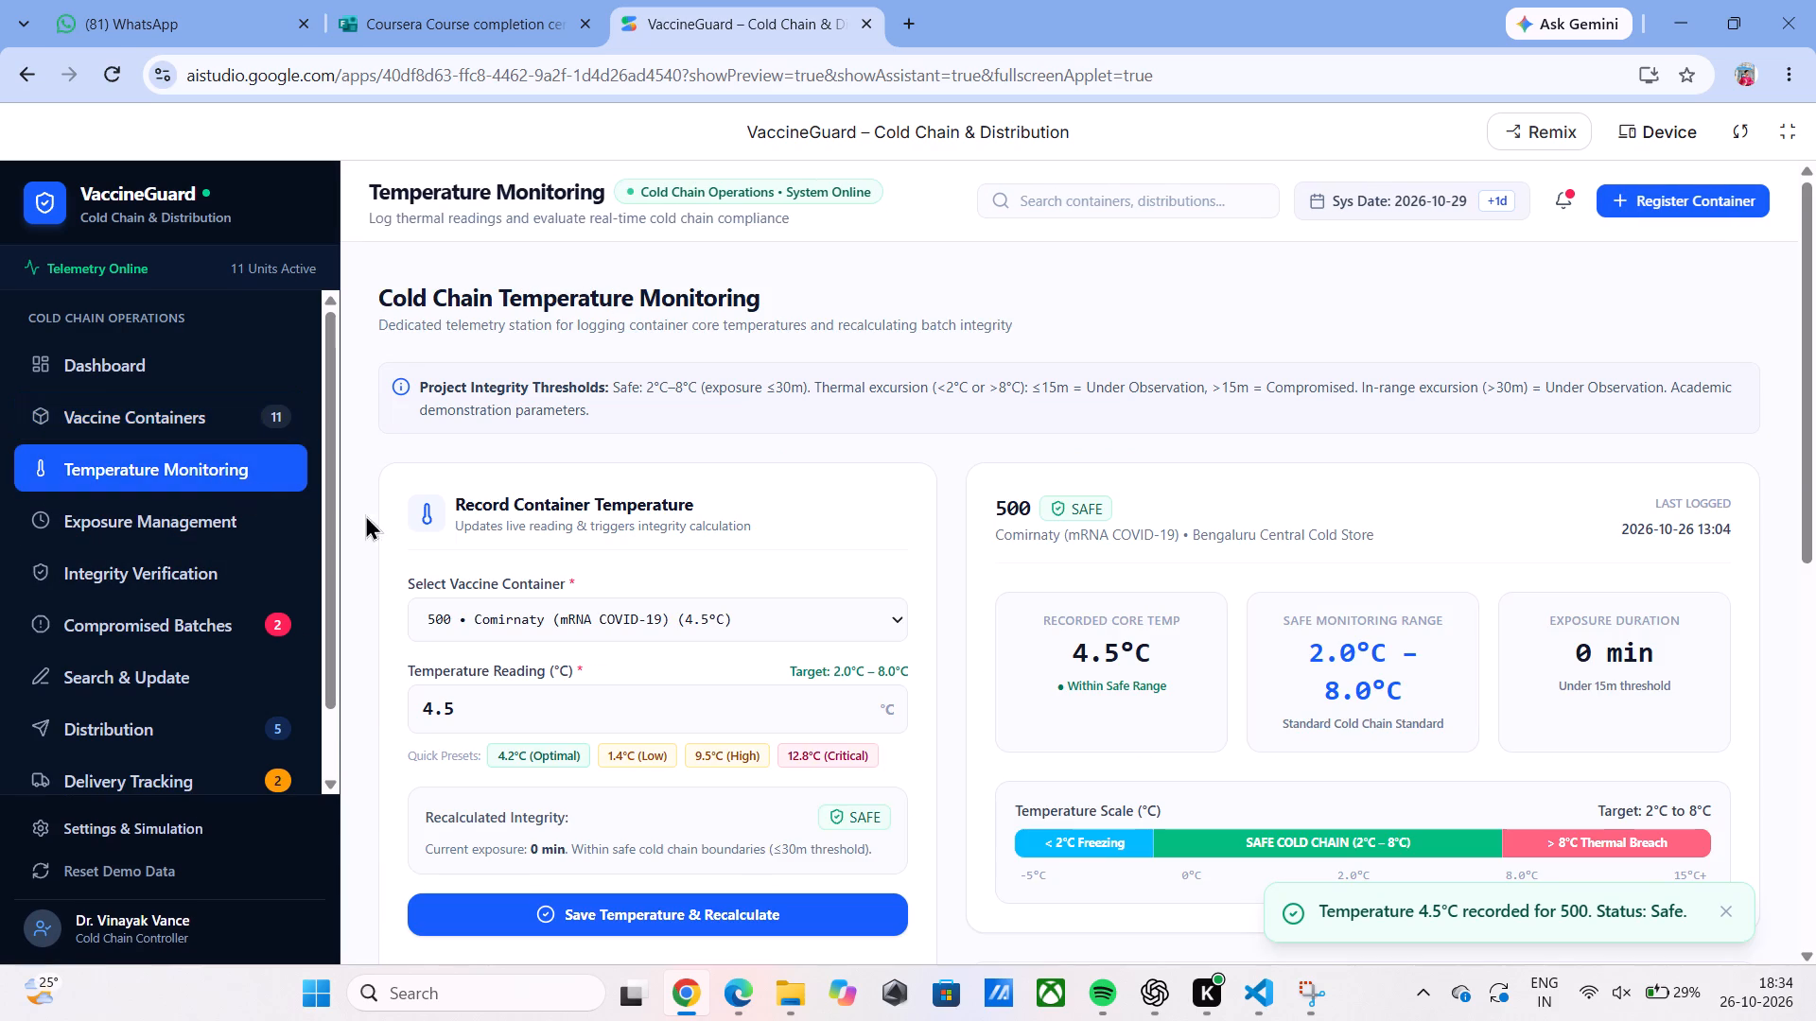
{"action": "scroll", "coordinate": [832, 695], "scroll_direction": "down", "scroll_amount": 1}
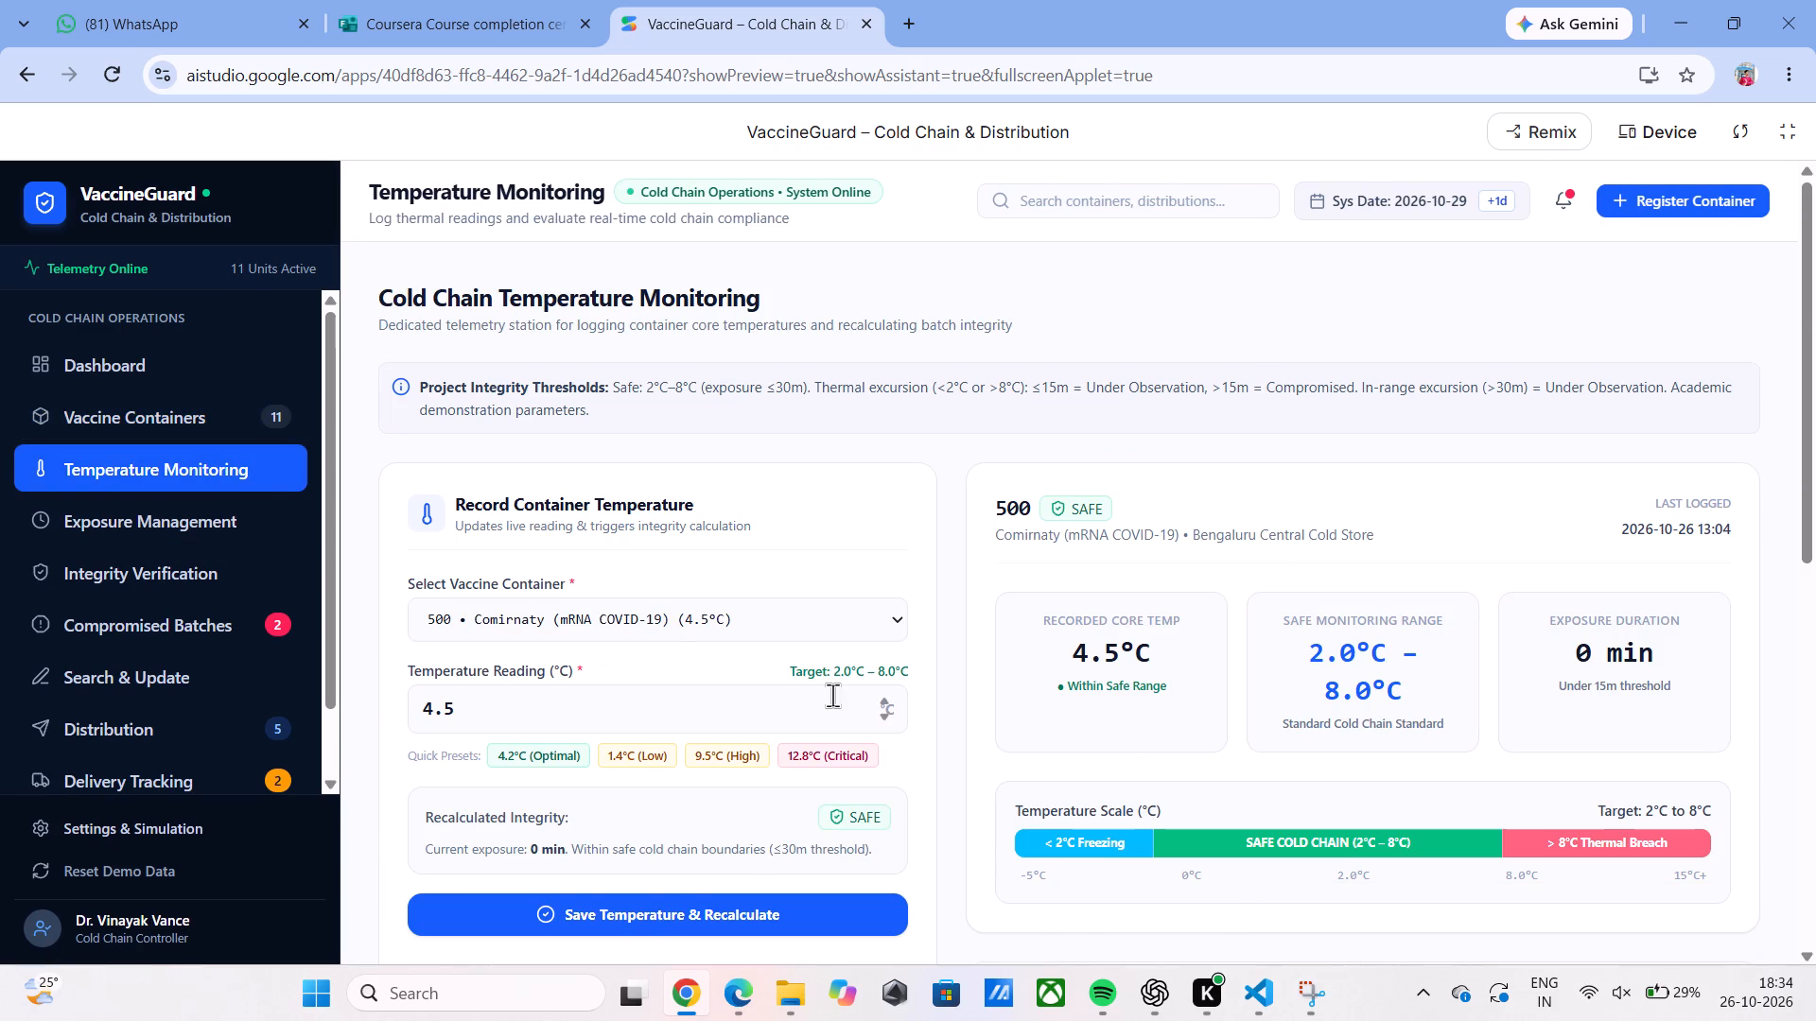
{"action": "scroll", "coordinate": [832, 695], "scroll_direction": "down", "scroll_amount": 1}
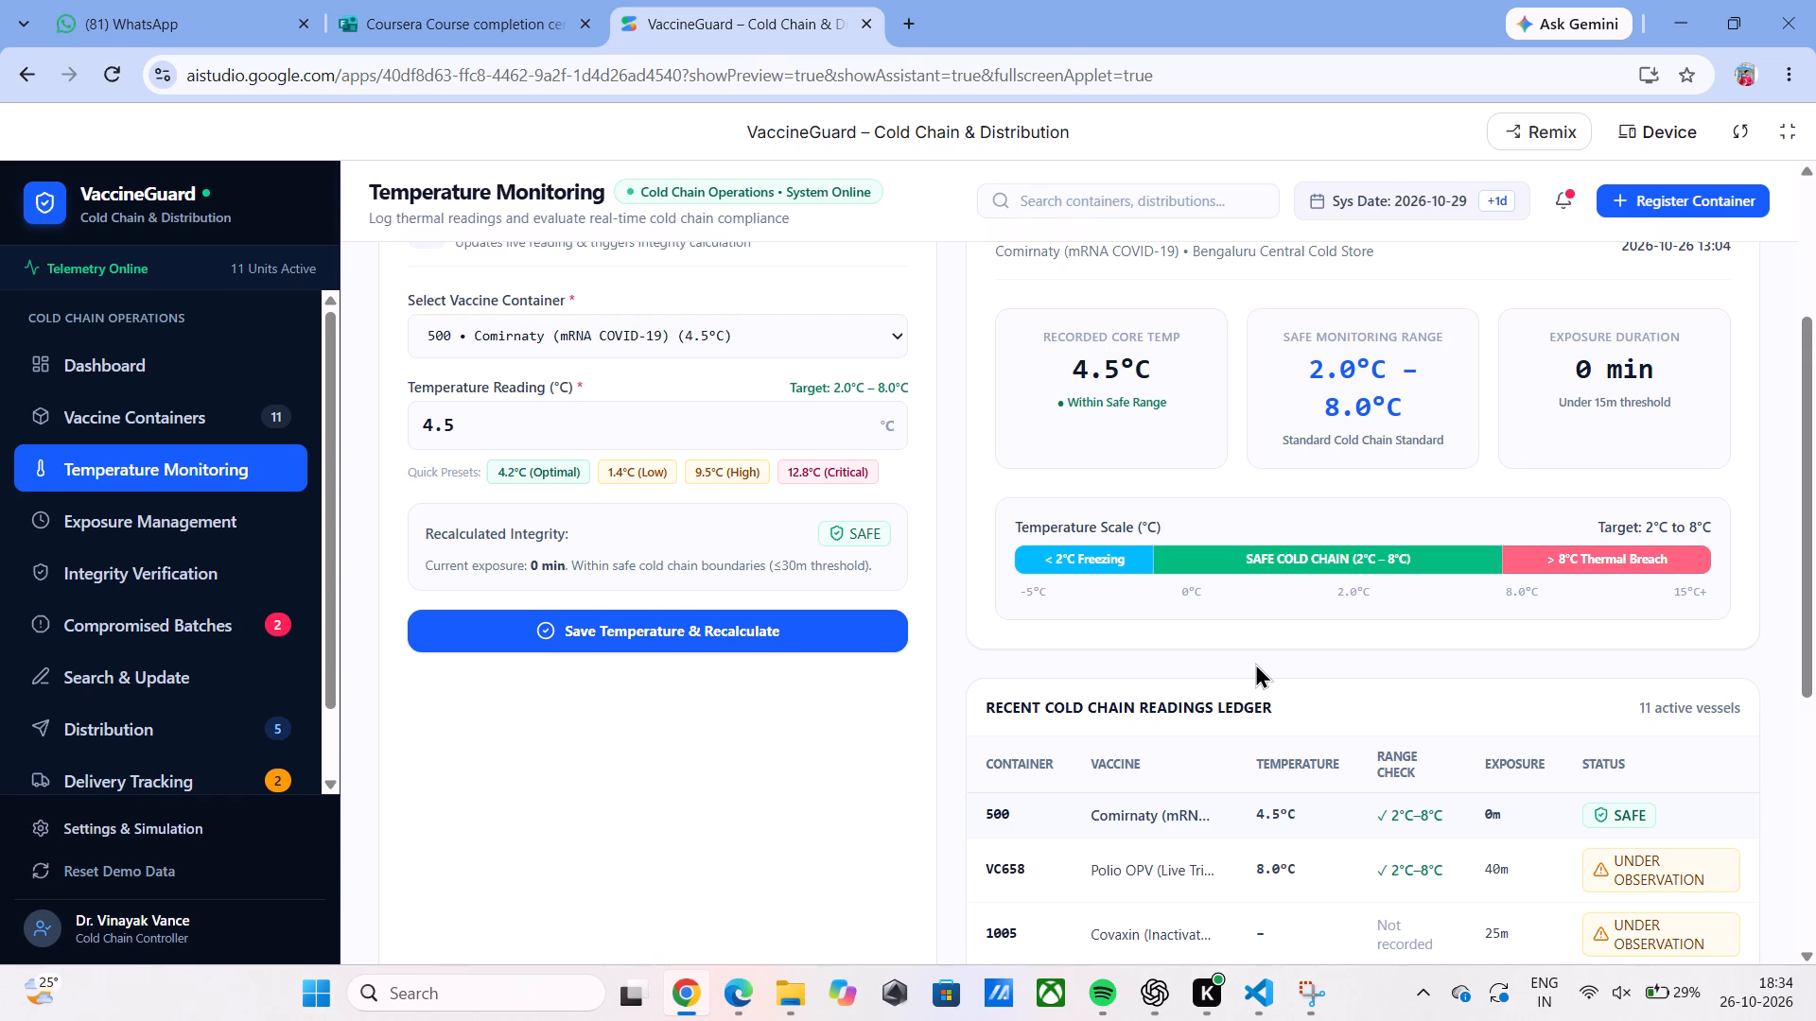
{"action": "scroll", "coordinate": [1255, 663], "scroll_direction": "down", "scroll_amount": 3}
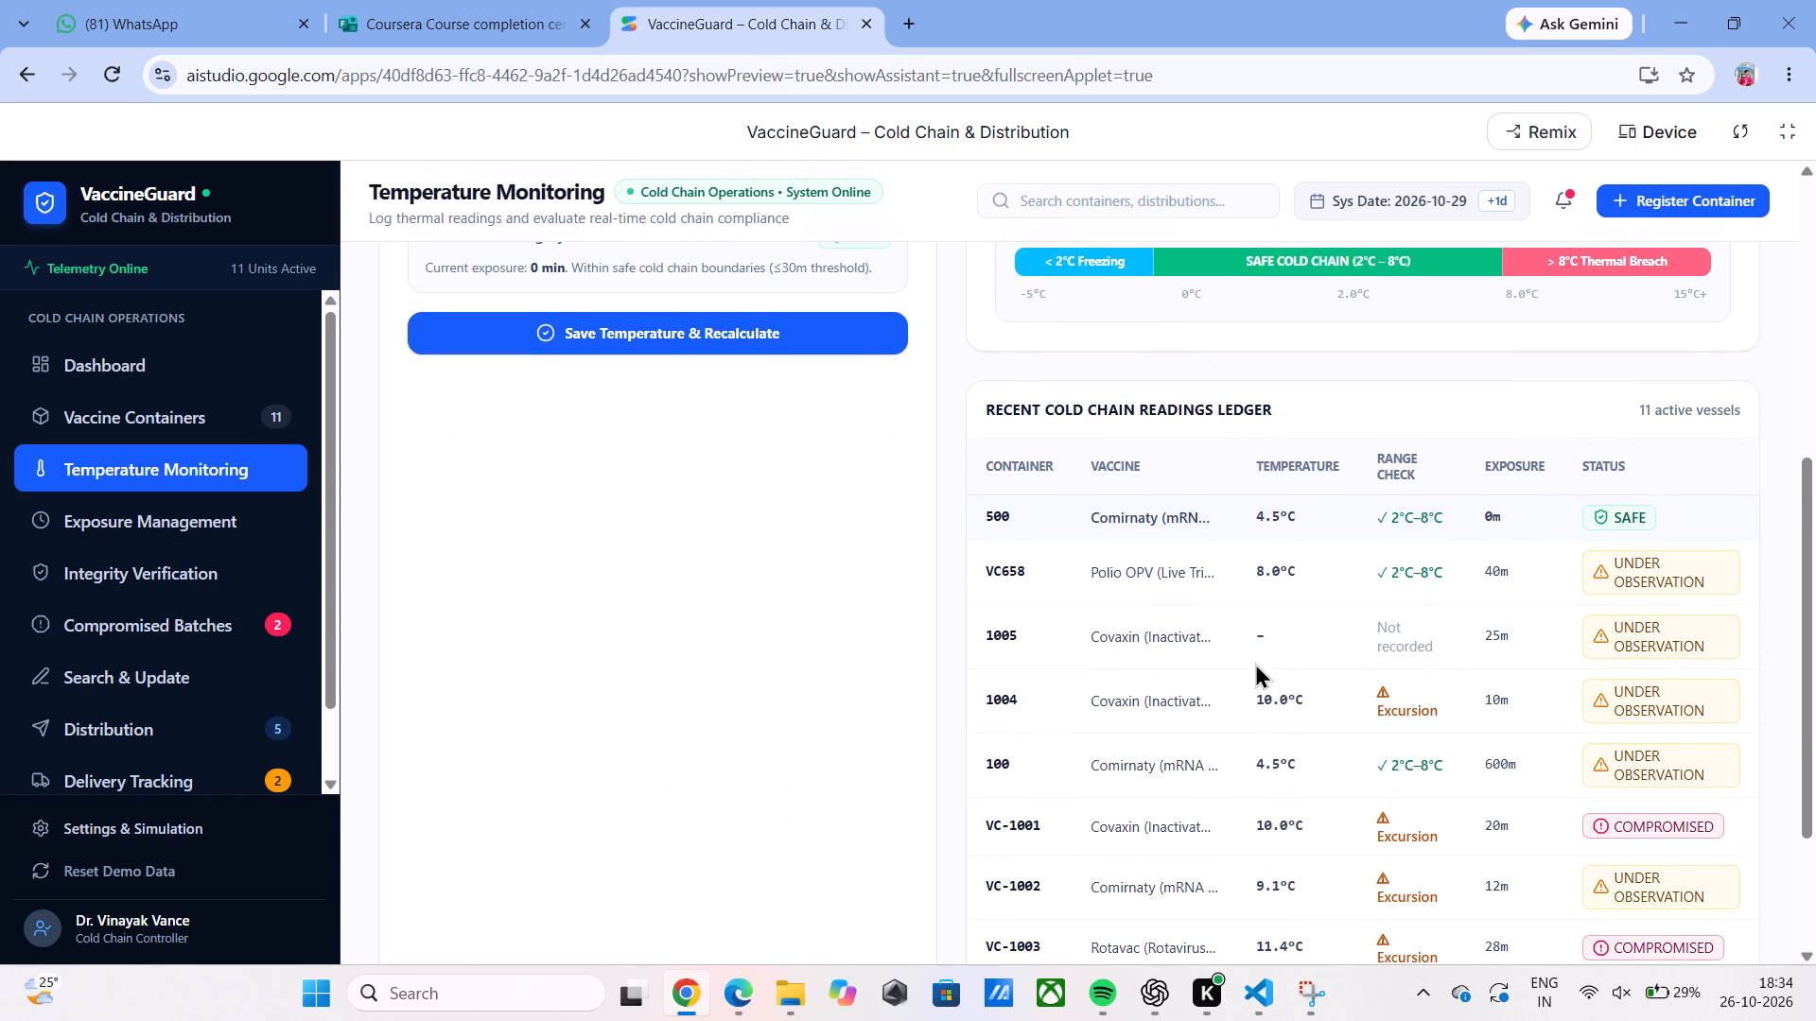
{"action": "scroll", "coordinate": [1255, 663], "scroll_direction": "down", "scroll_amount": 2}
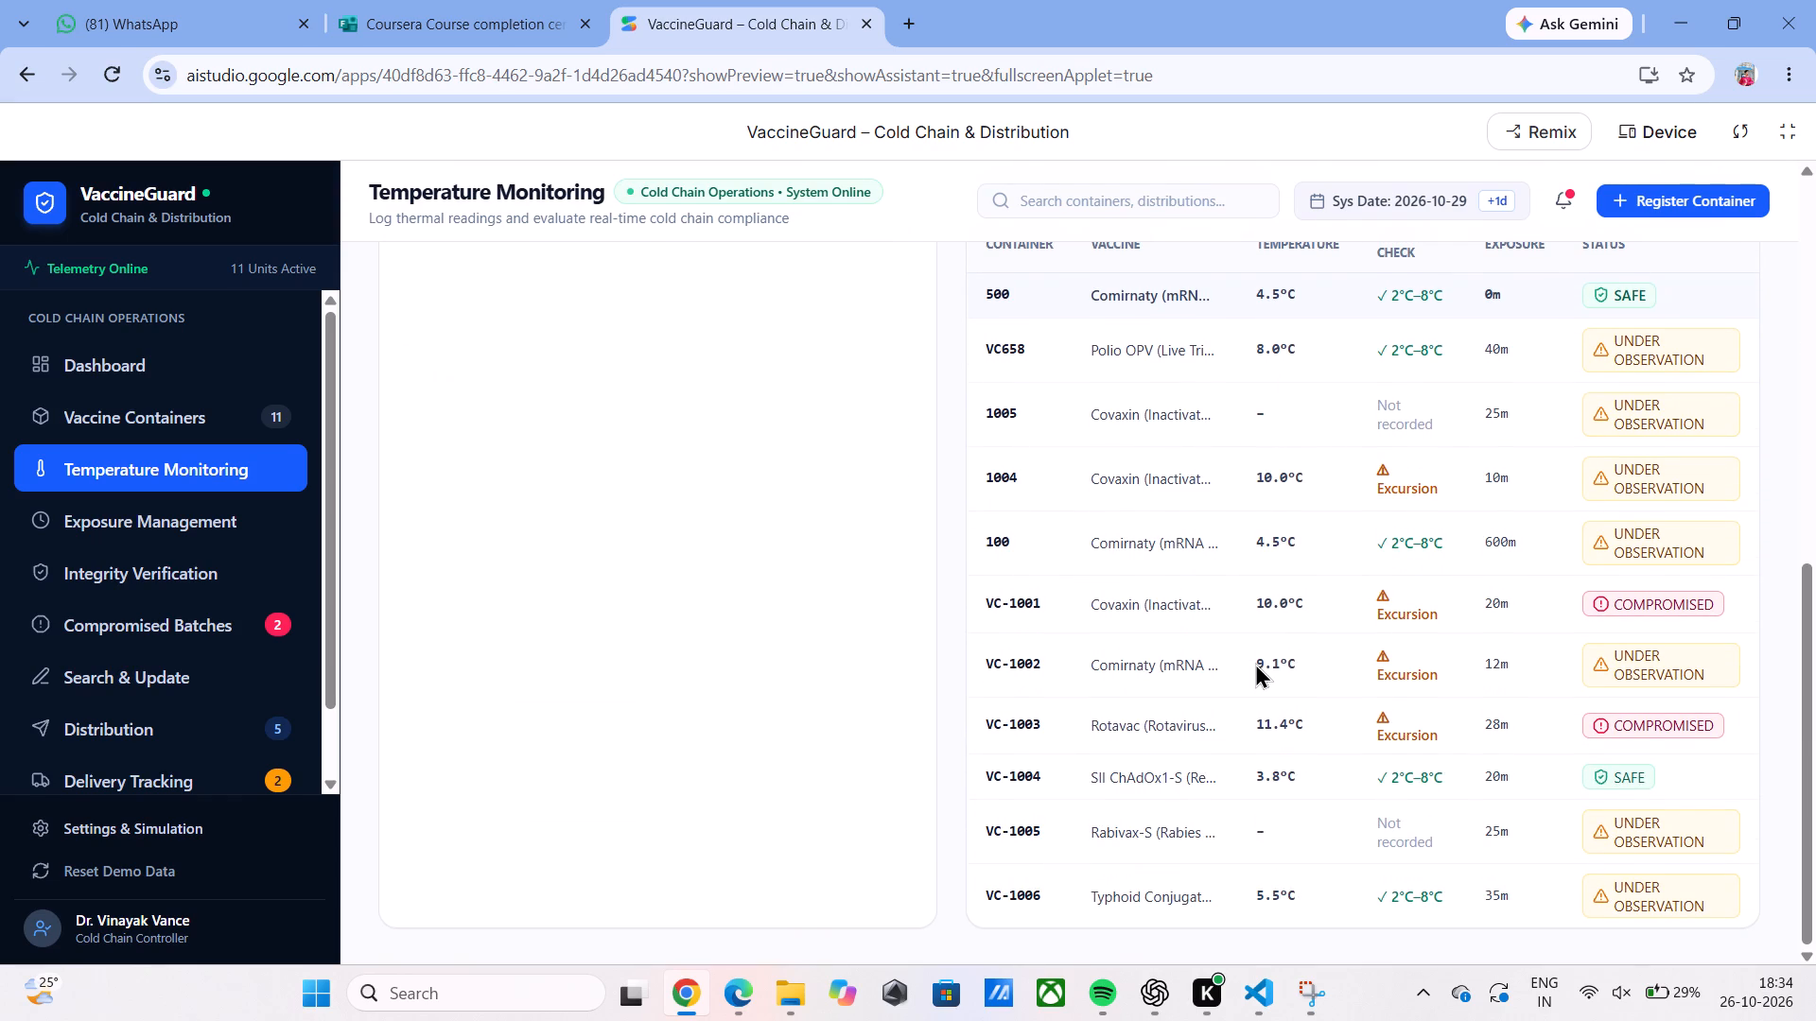
{"action": "scroll", "coordinate": [1255, 663], "scroll_direction": "up", "scroll_amount": 1}
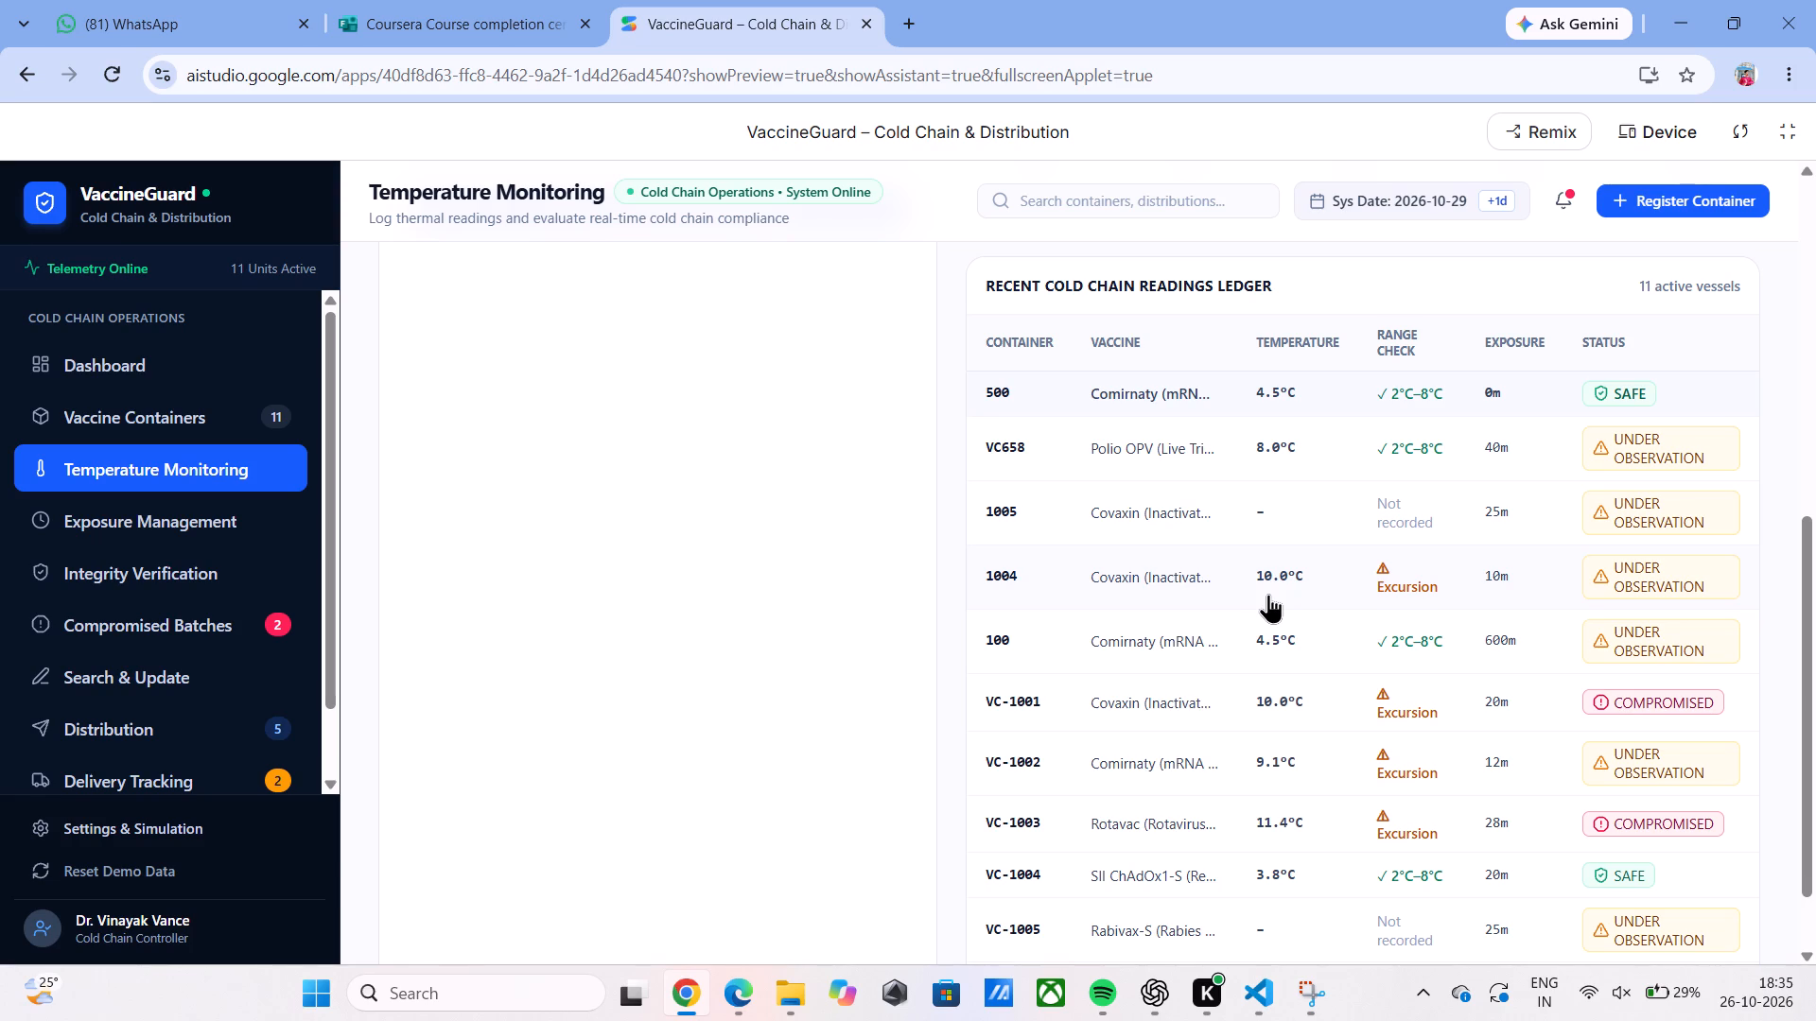
{"action": "left_click", "coordinate": [204, 535]}
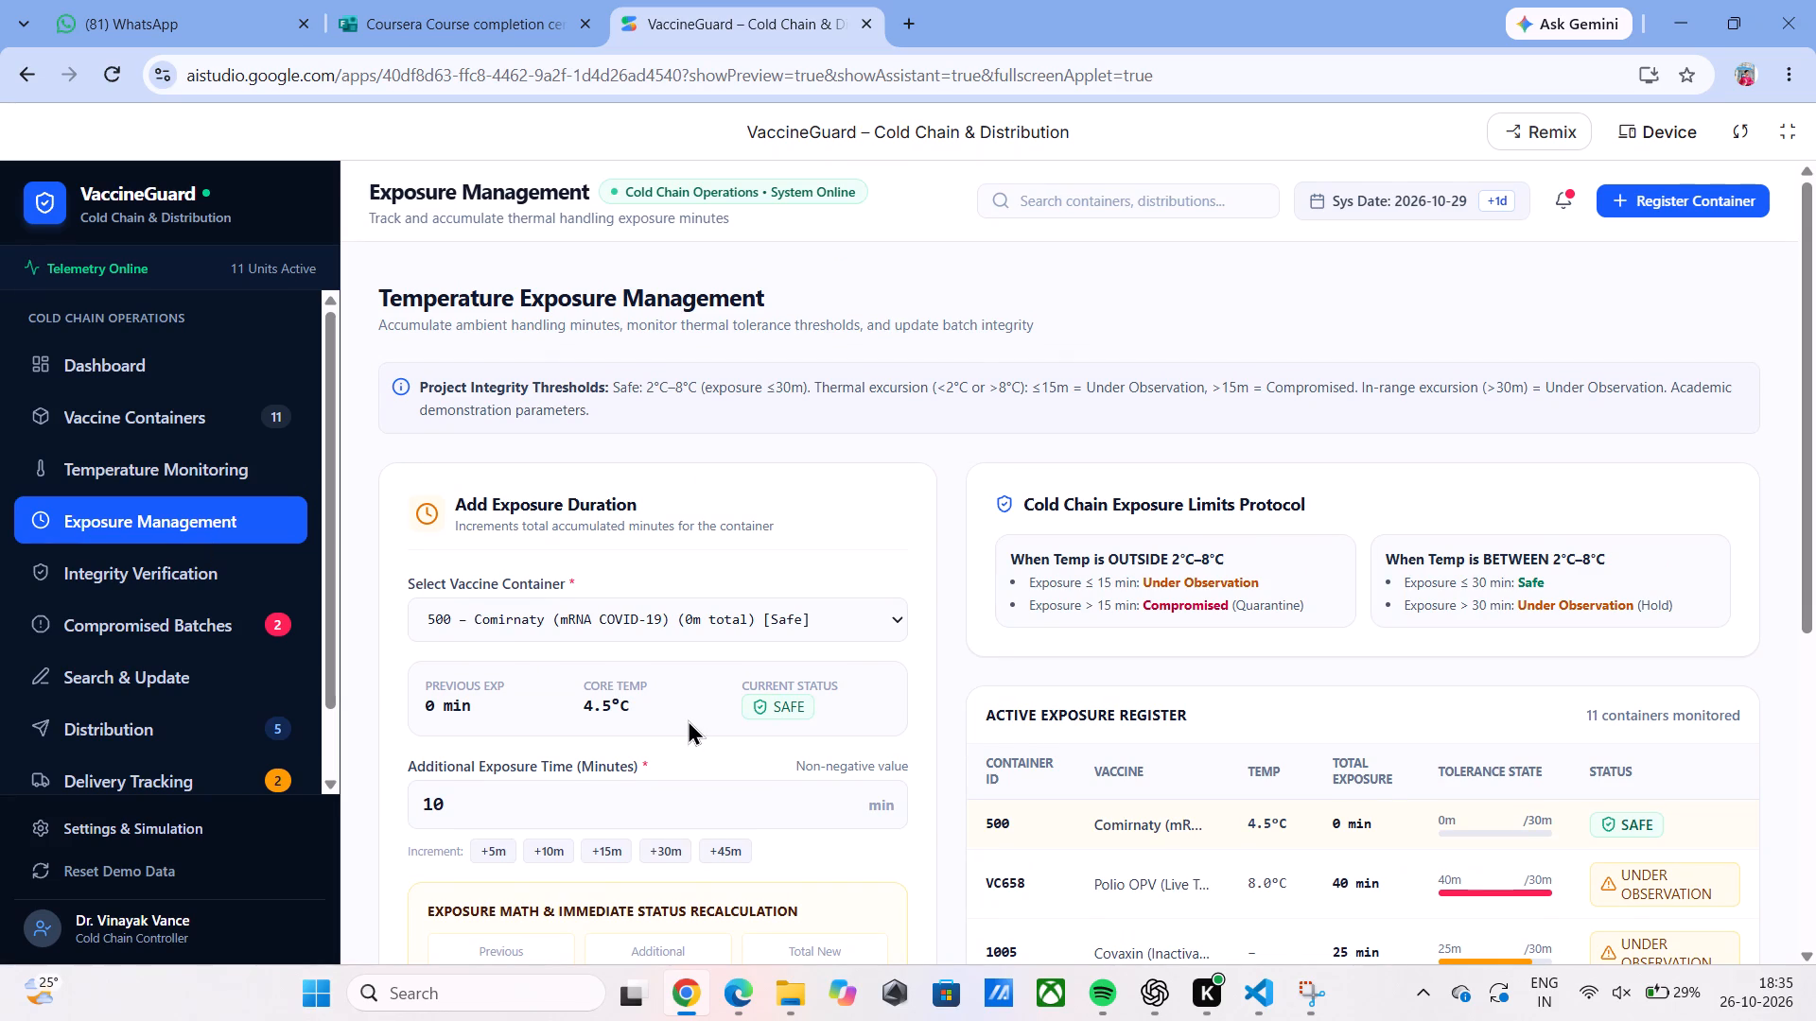
{"action": "scroll", "coordinate": [688, 719], "scroll_direction": "down", "scroll_amount": 4}
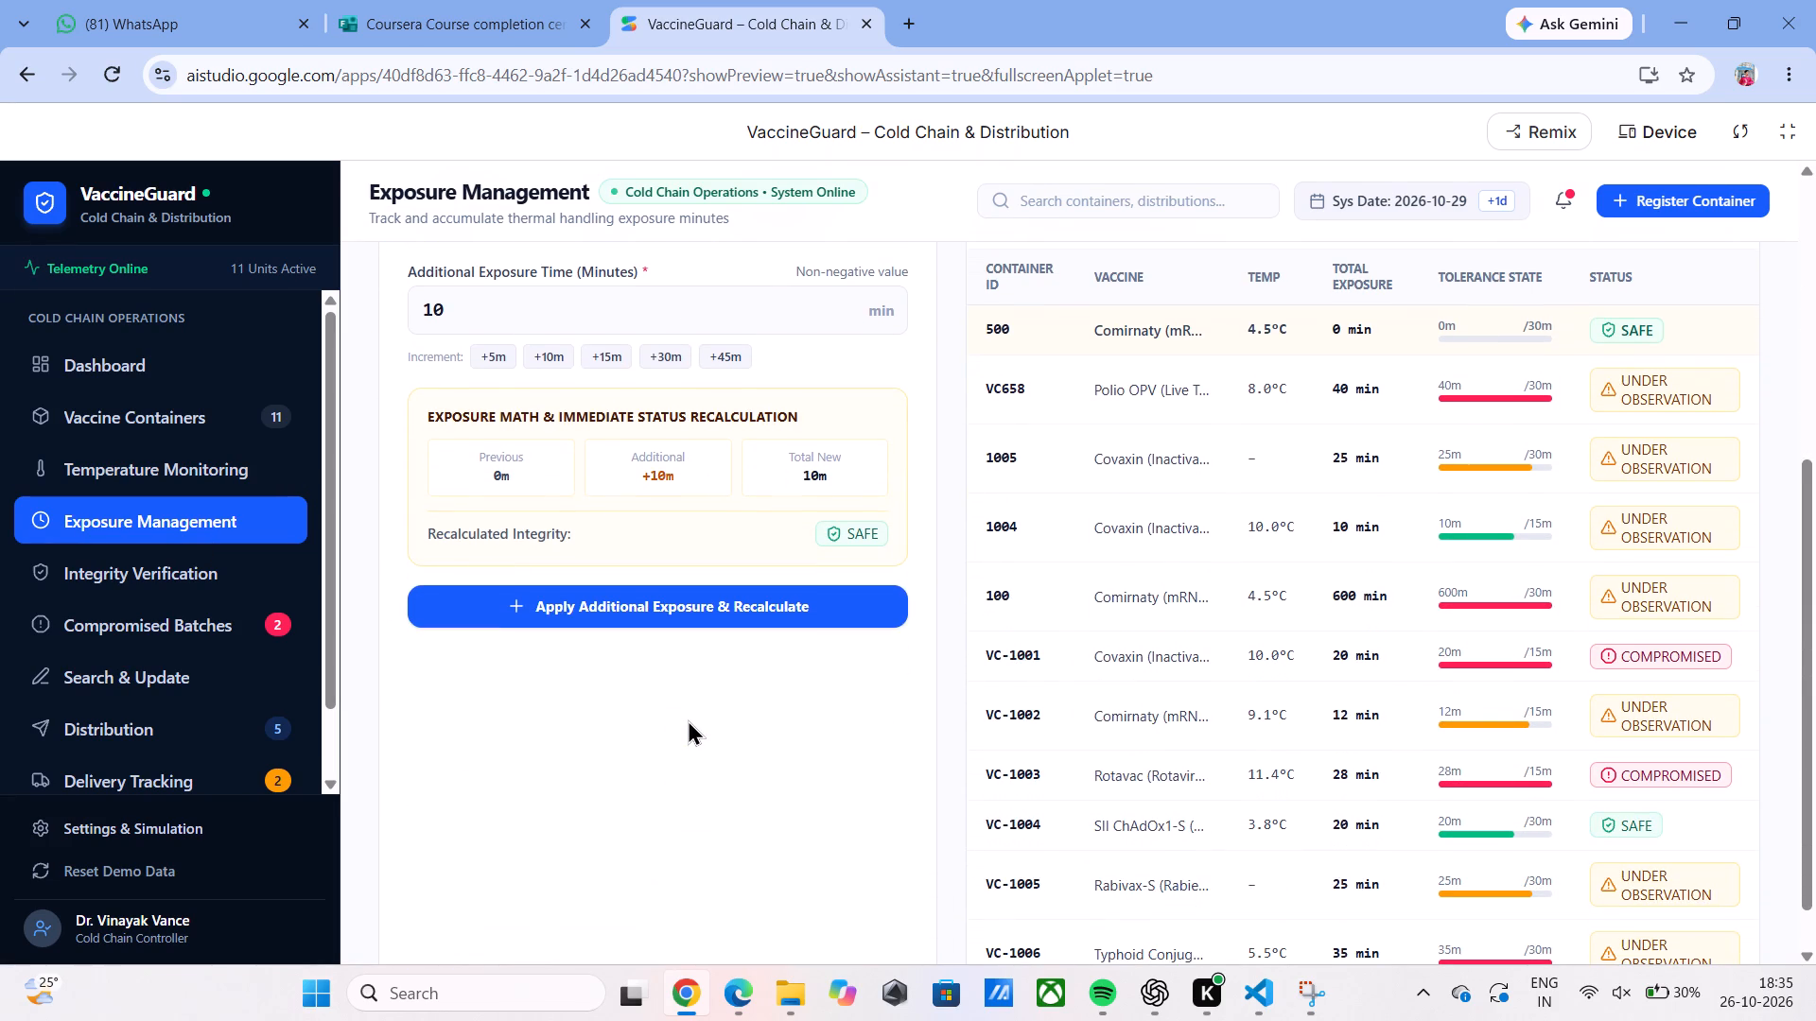
{"action": "scroll", "coordinate": [1278, 595], "scroll_direction": "up", "scroll_amount": 1}
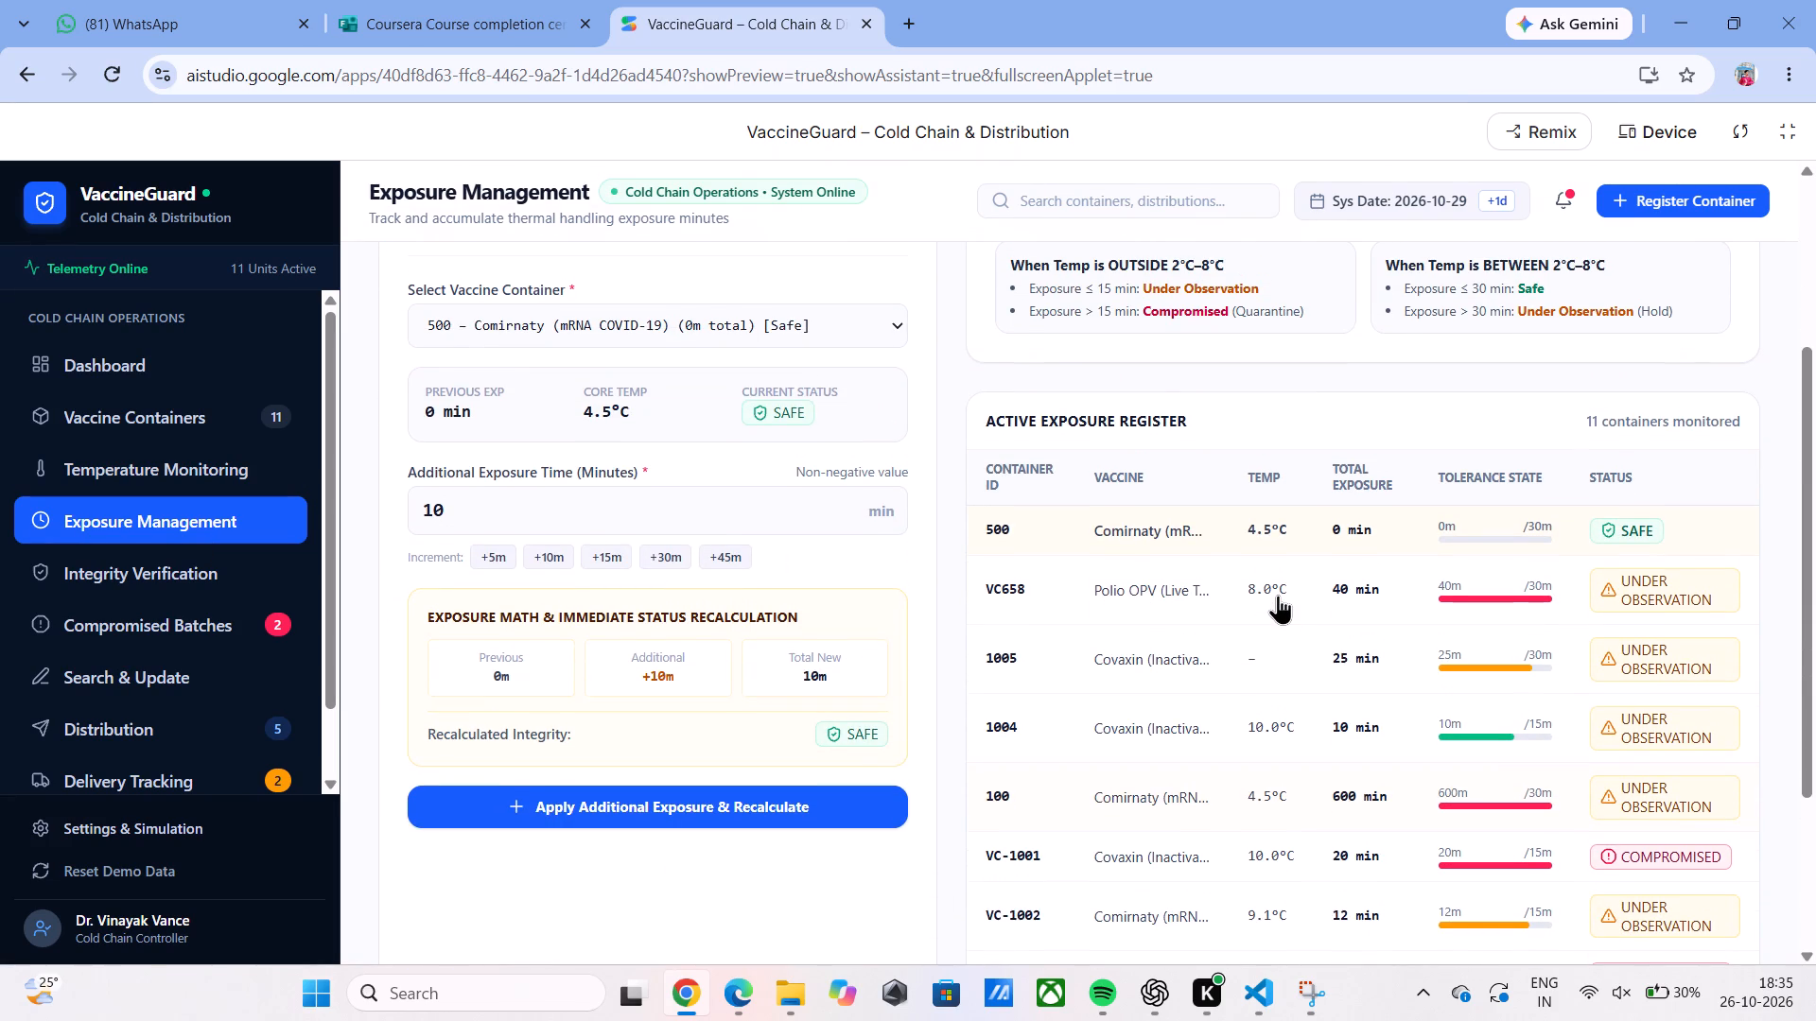
{"action": "left_click", "coordinate": [219, 487]}
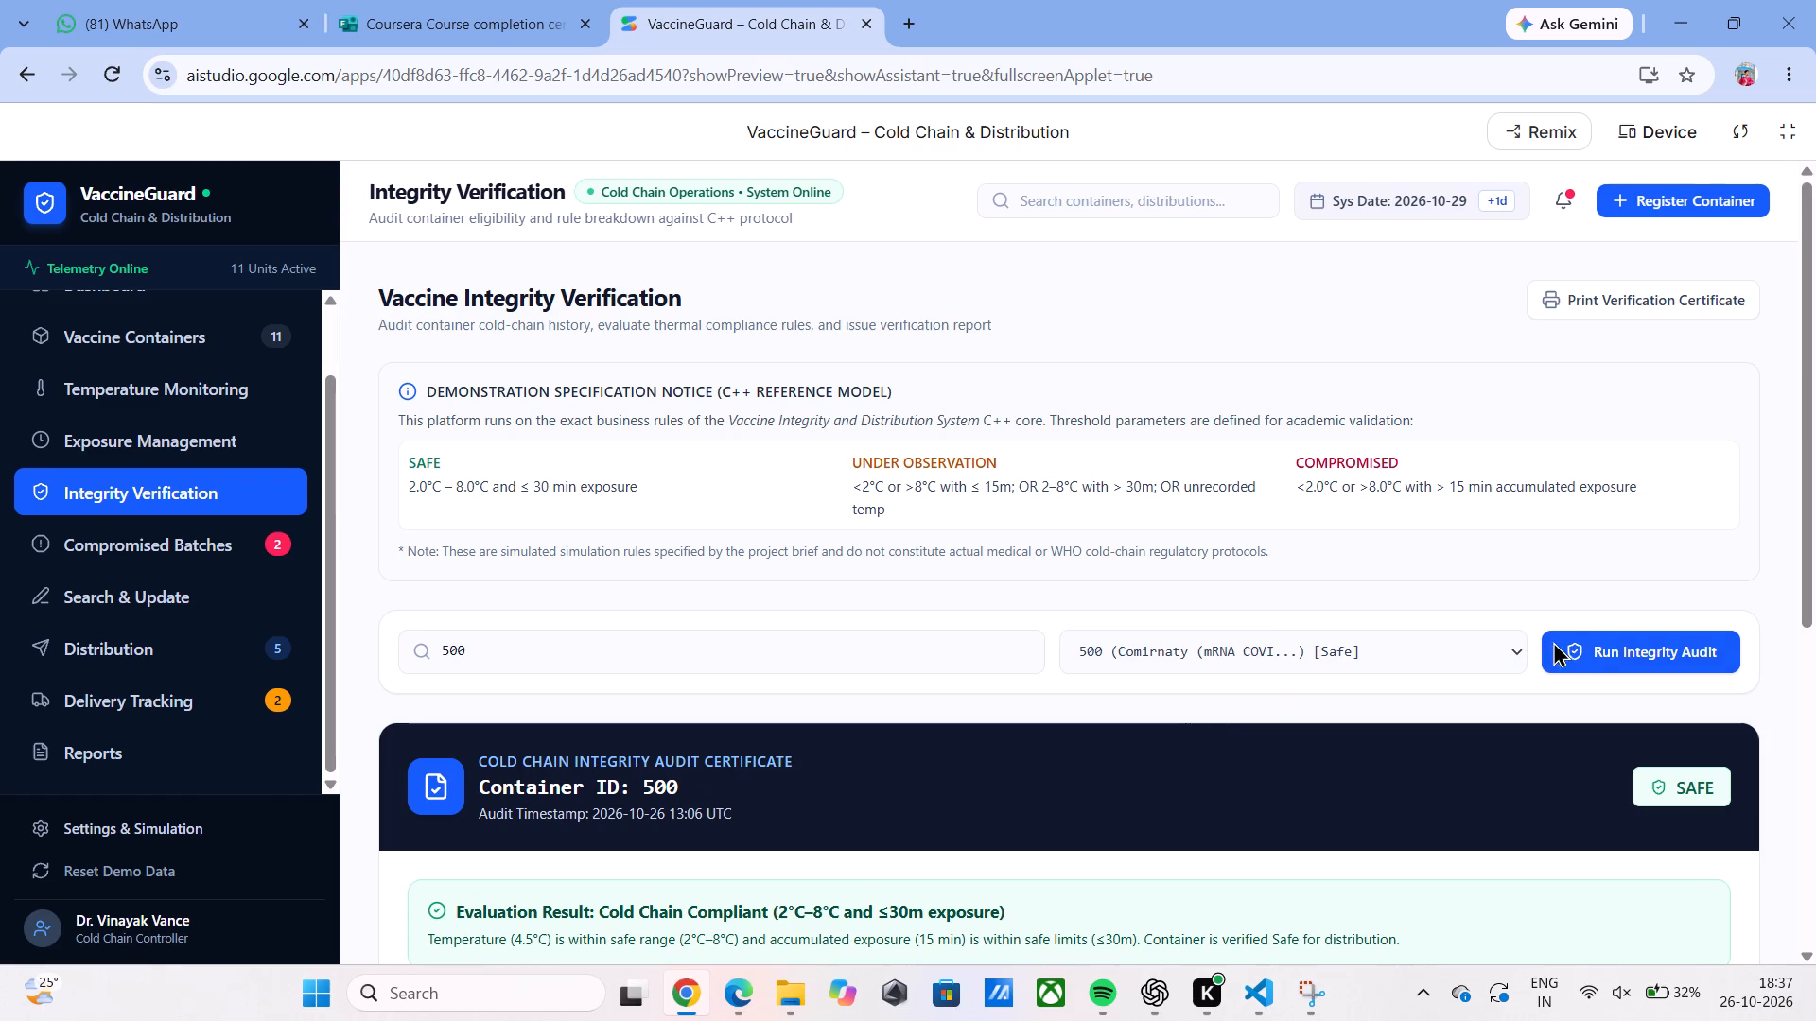
{"action": "left_click", "coordinate": [1603, 646]}
{"action": "scroll", "coordinate": [1056, 782], "scroll_direction": "down", "scroll_amount": 3}
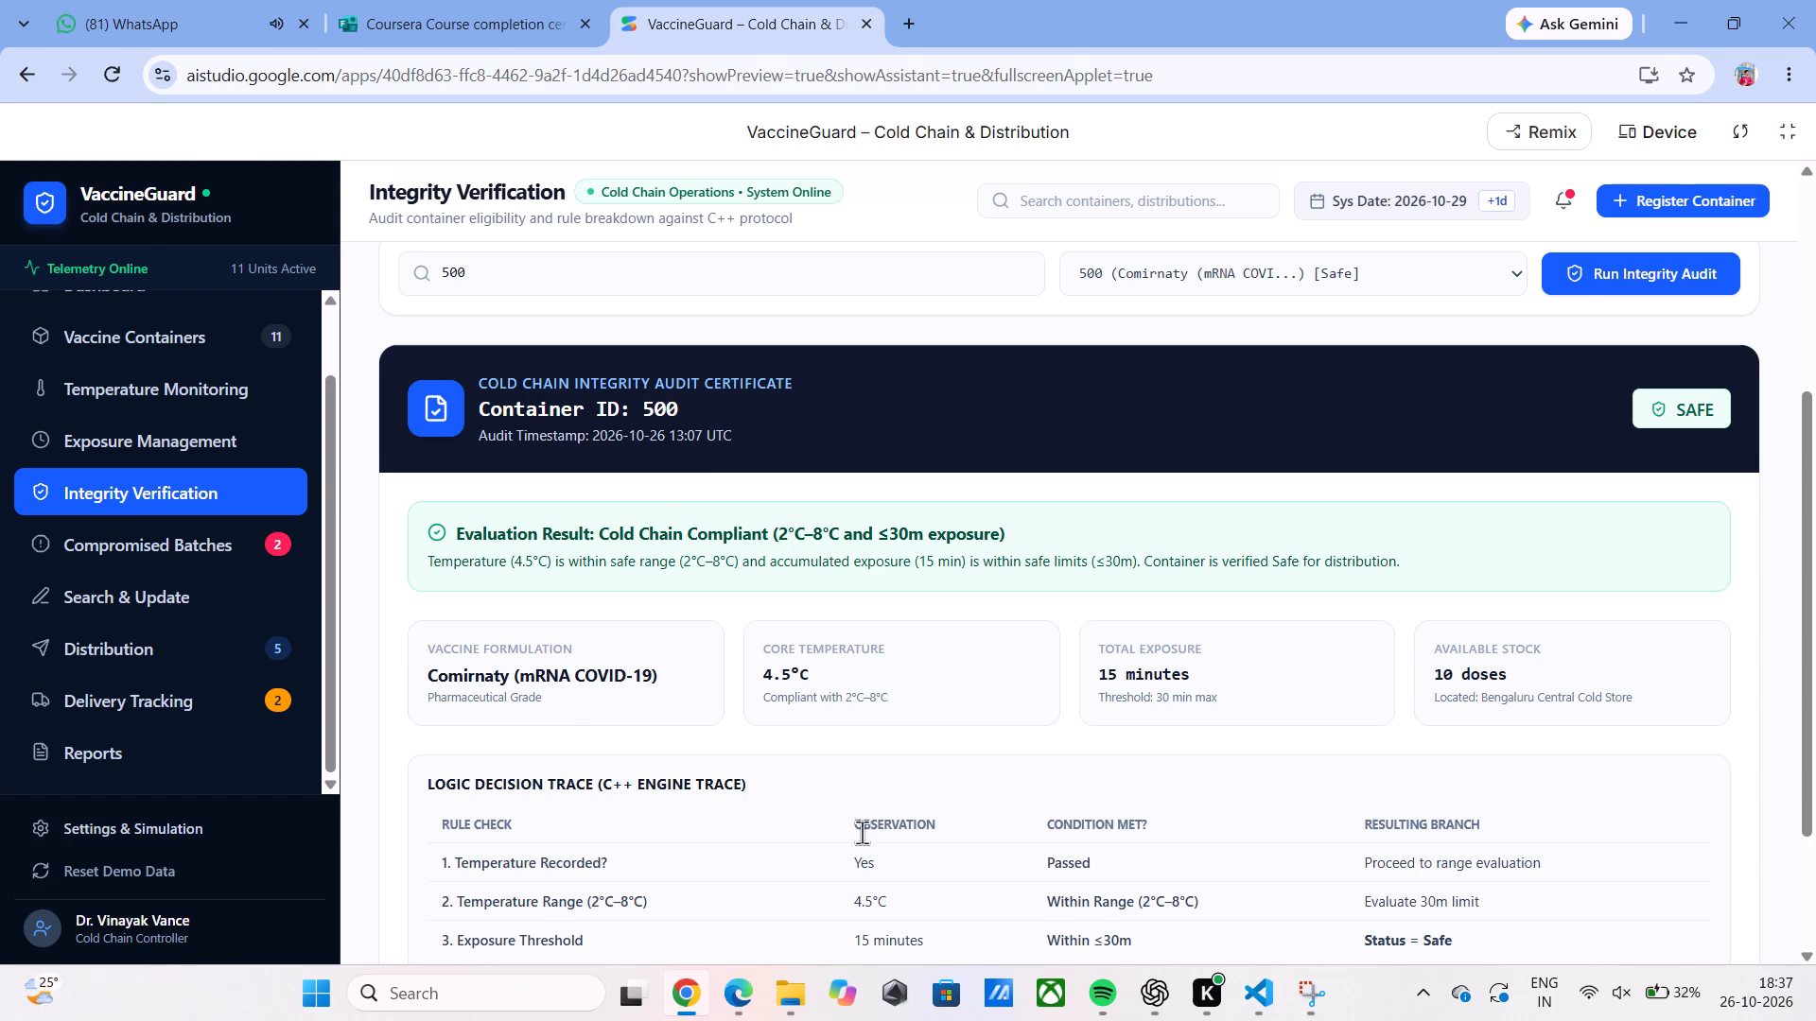
{"action": "scroll", "coordinate": [893, 843], "scroll_direction": "down", "scroll_amount": 3}
{"action": "scroll", "coordinate": [1156, 765], "scroll_direction": "up", "scroll_amount": 1}
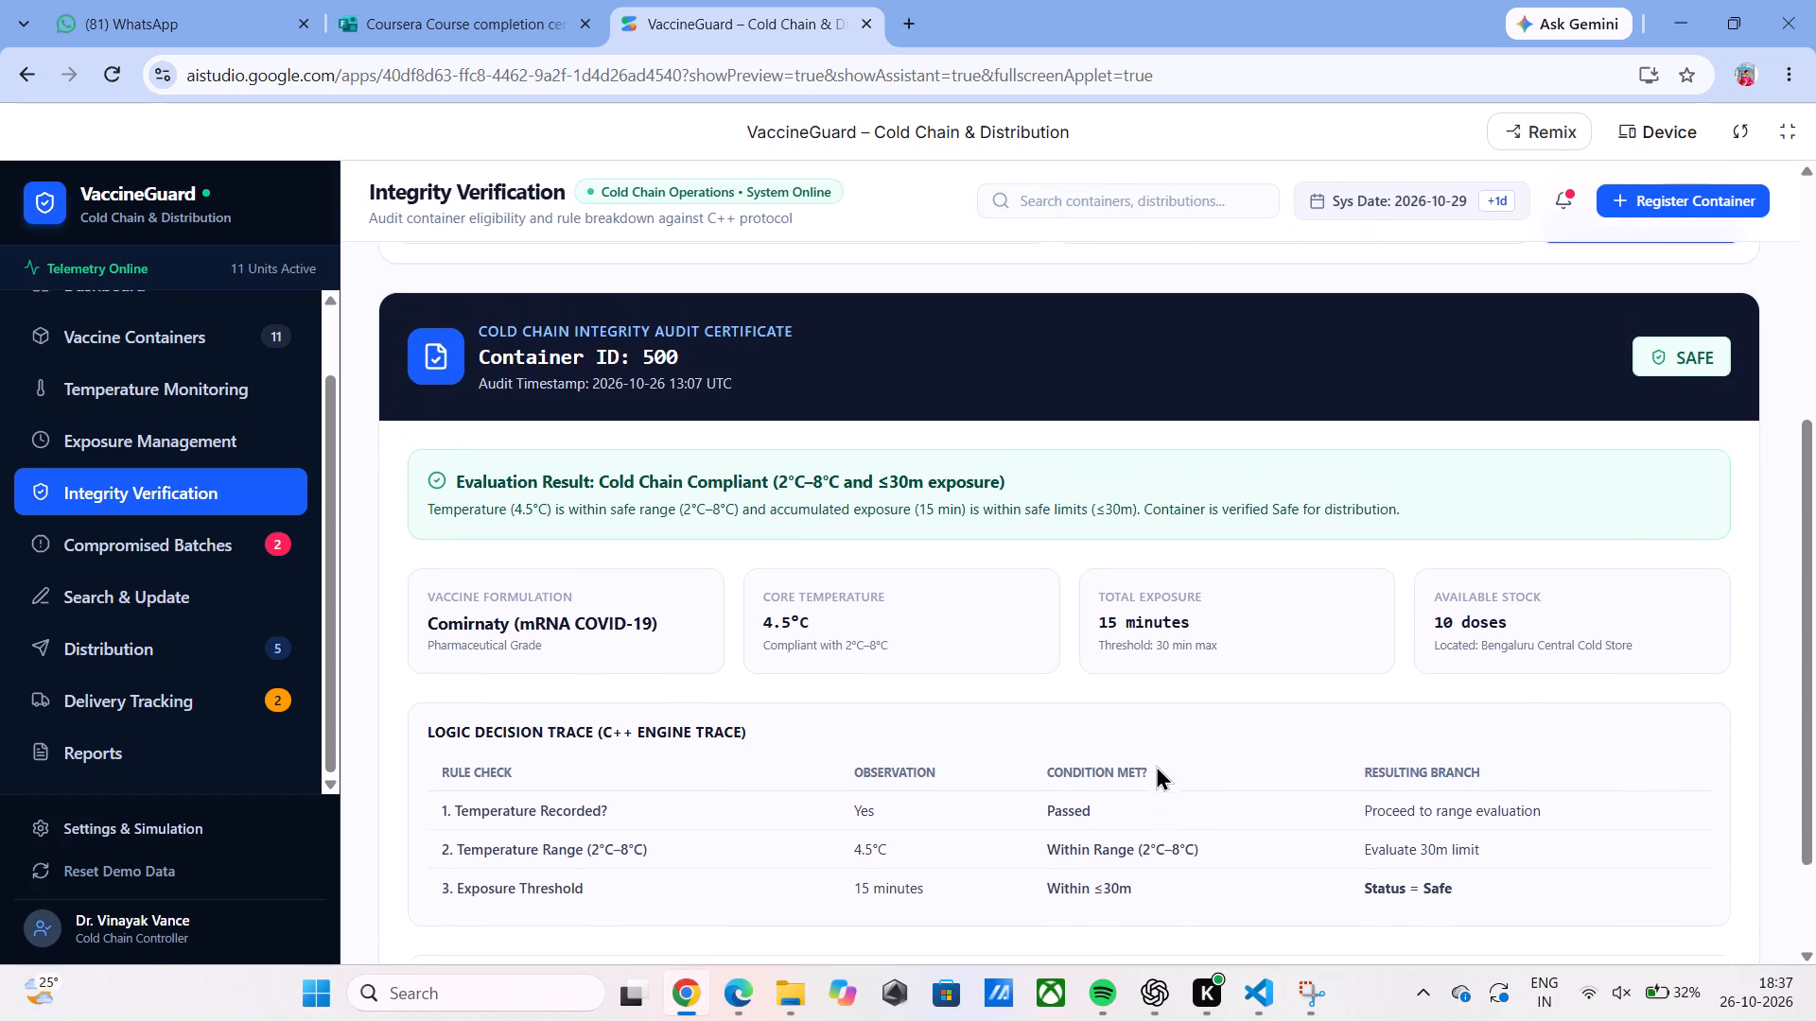
{"action": "scroll", "coordinate": [1156, 765], "scroll_direction": "up", "scroll_amount": 1}
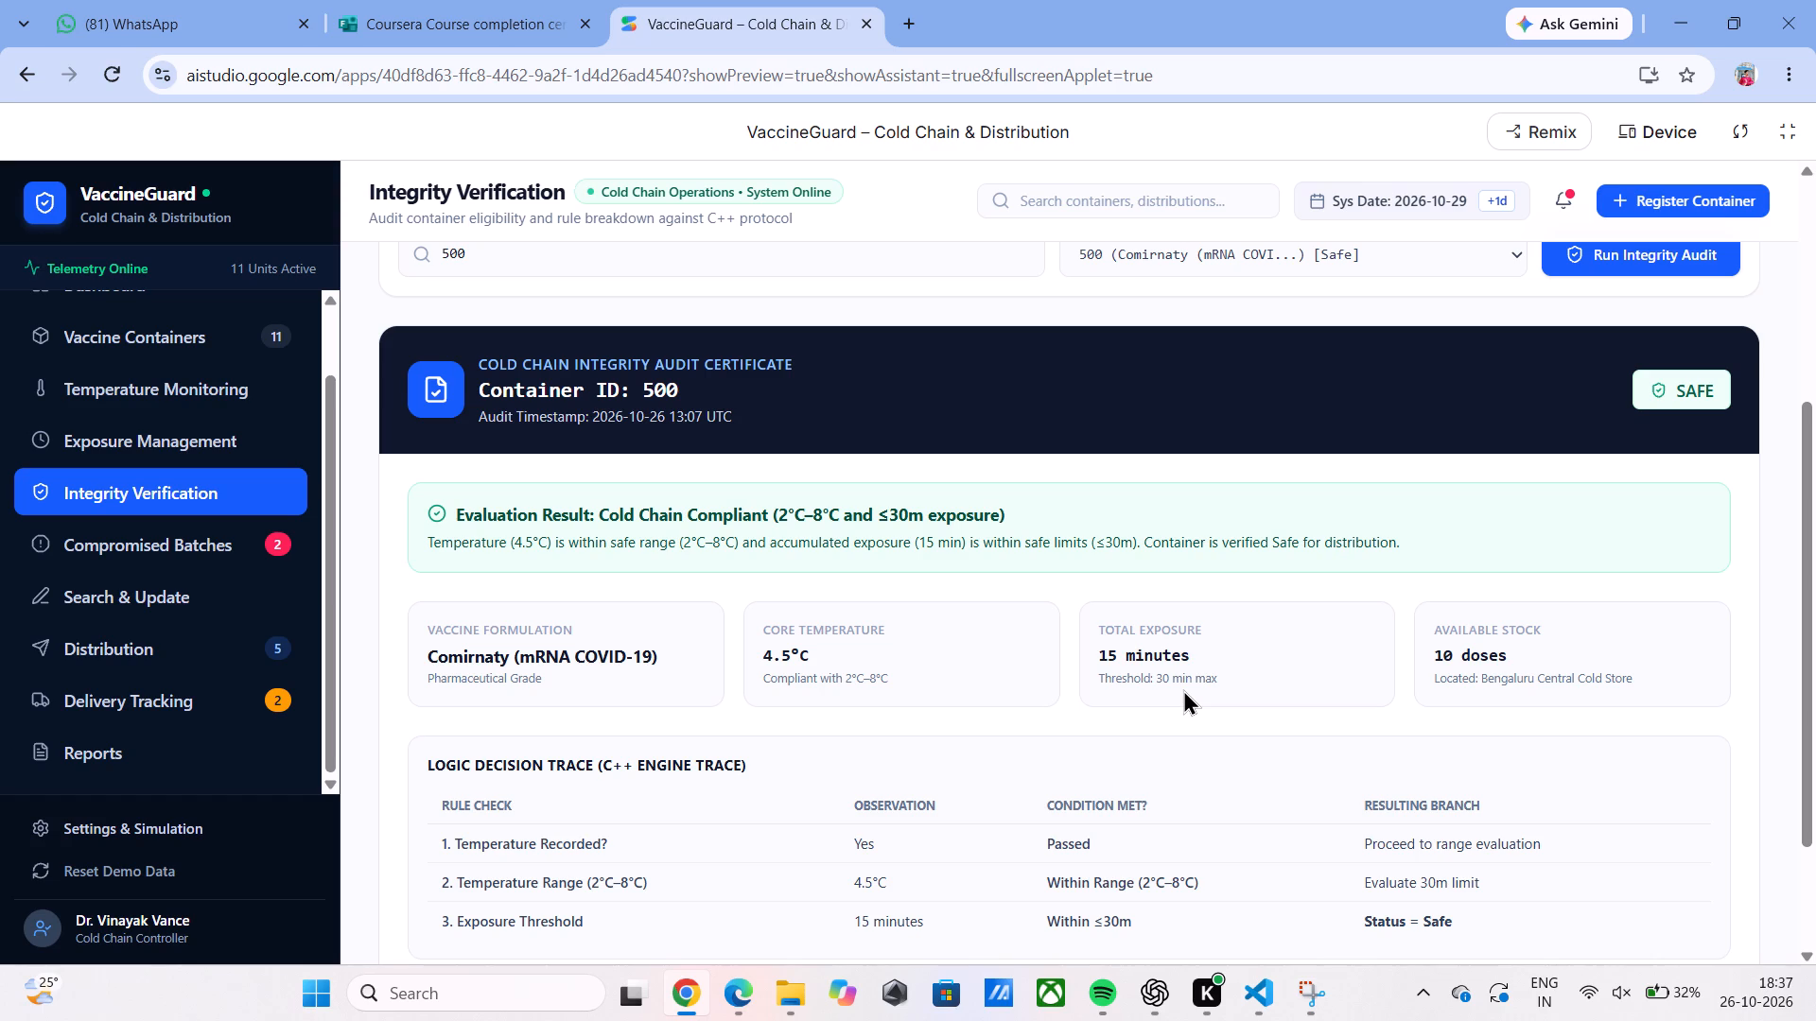
Edit container VC-1001 from the Compromised Batches quarantine, setting temperature 5 °C and total exposure 202 minutes, and save with recalculation.
{"action": "left_click", "coordinate": [185, 547]}
{"action": "scroll", "coordinate": [697, 659], "scroll_direction": "down", "scroll_amount": 2}
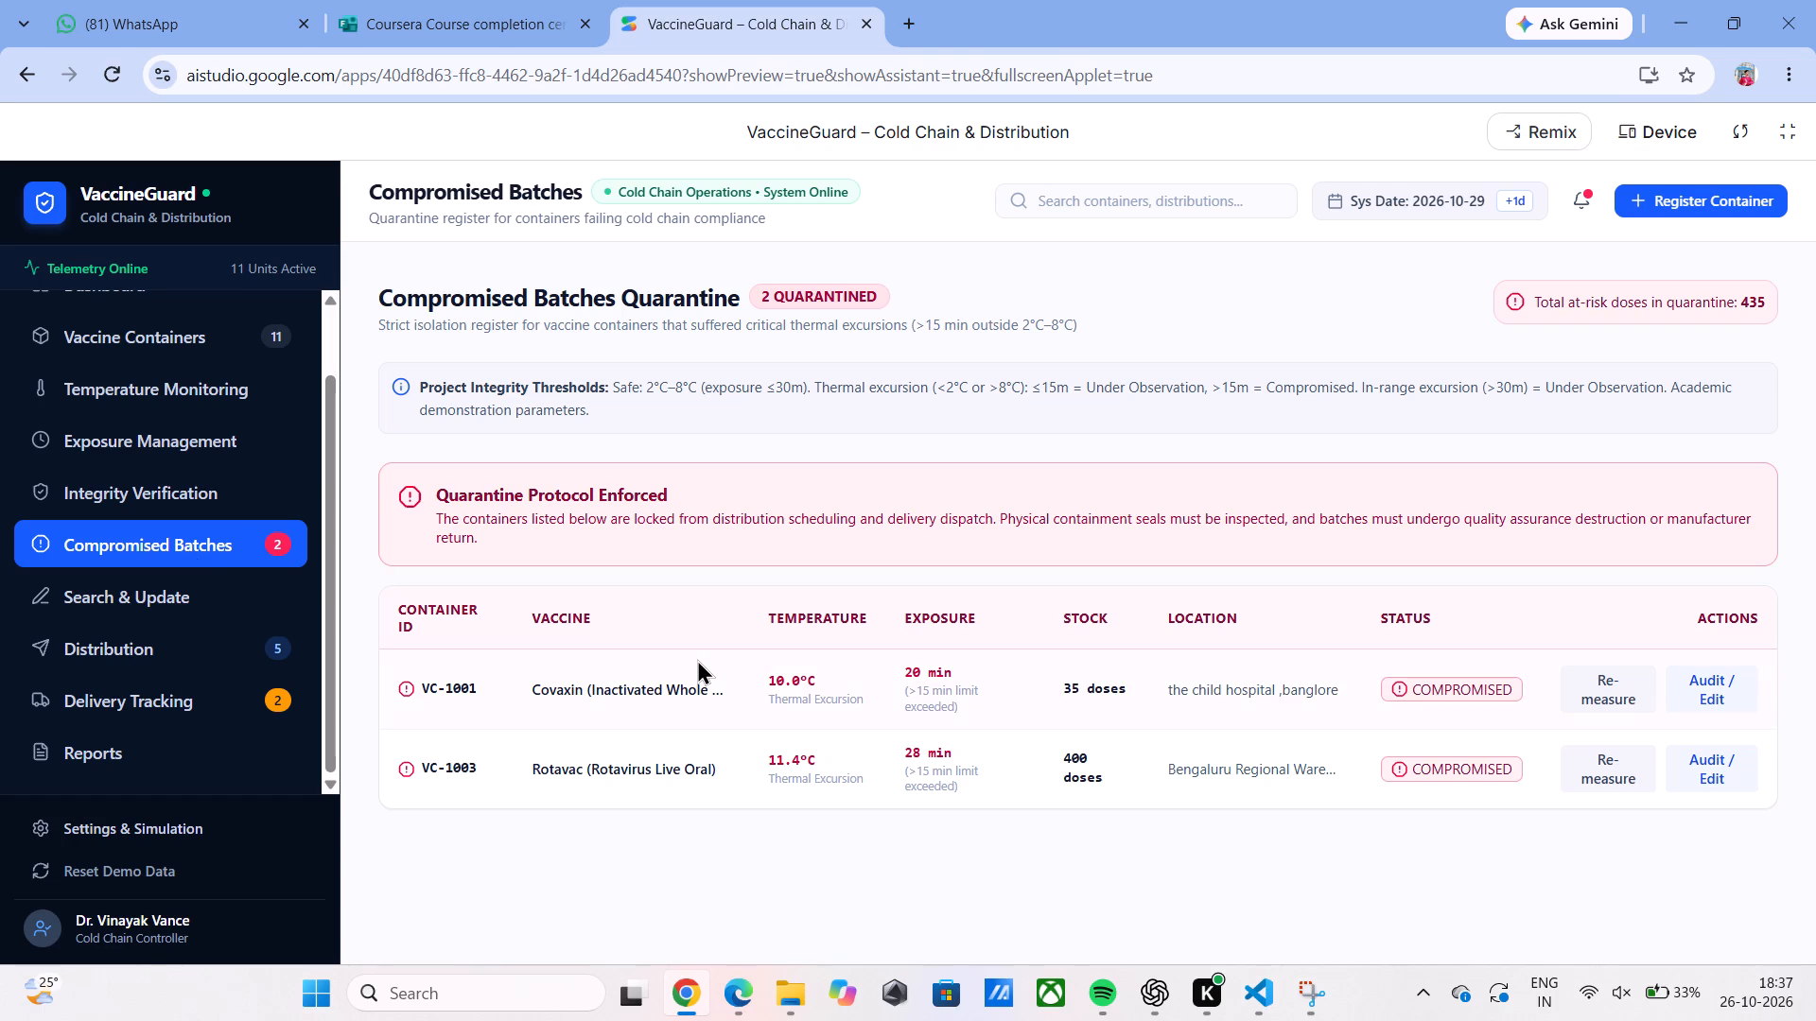
{"action": "scroll", "coordinate": [697, 659], "scroll_direction": "down", "scroll_amount": 3}
{"action": "left_click", "coordinate": [1738, 693]}
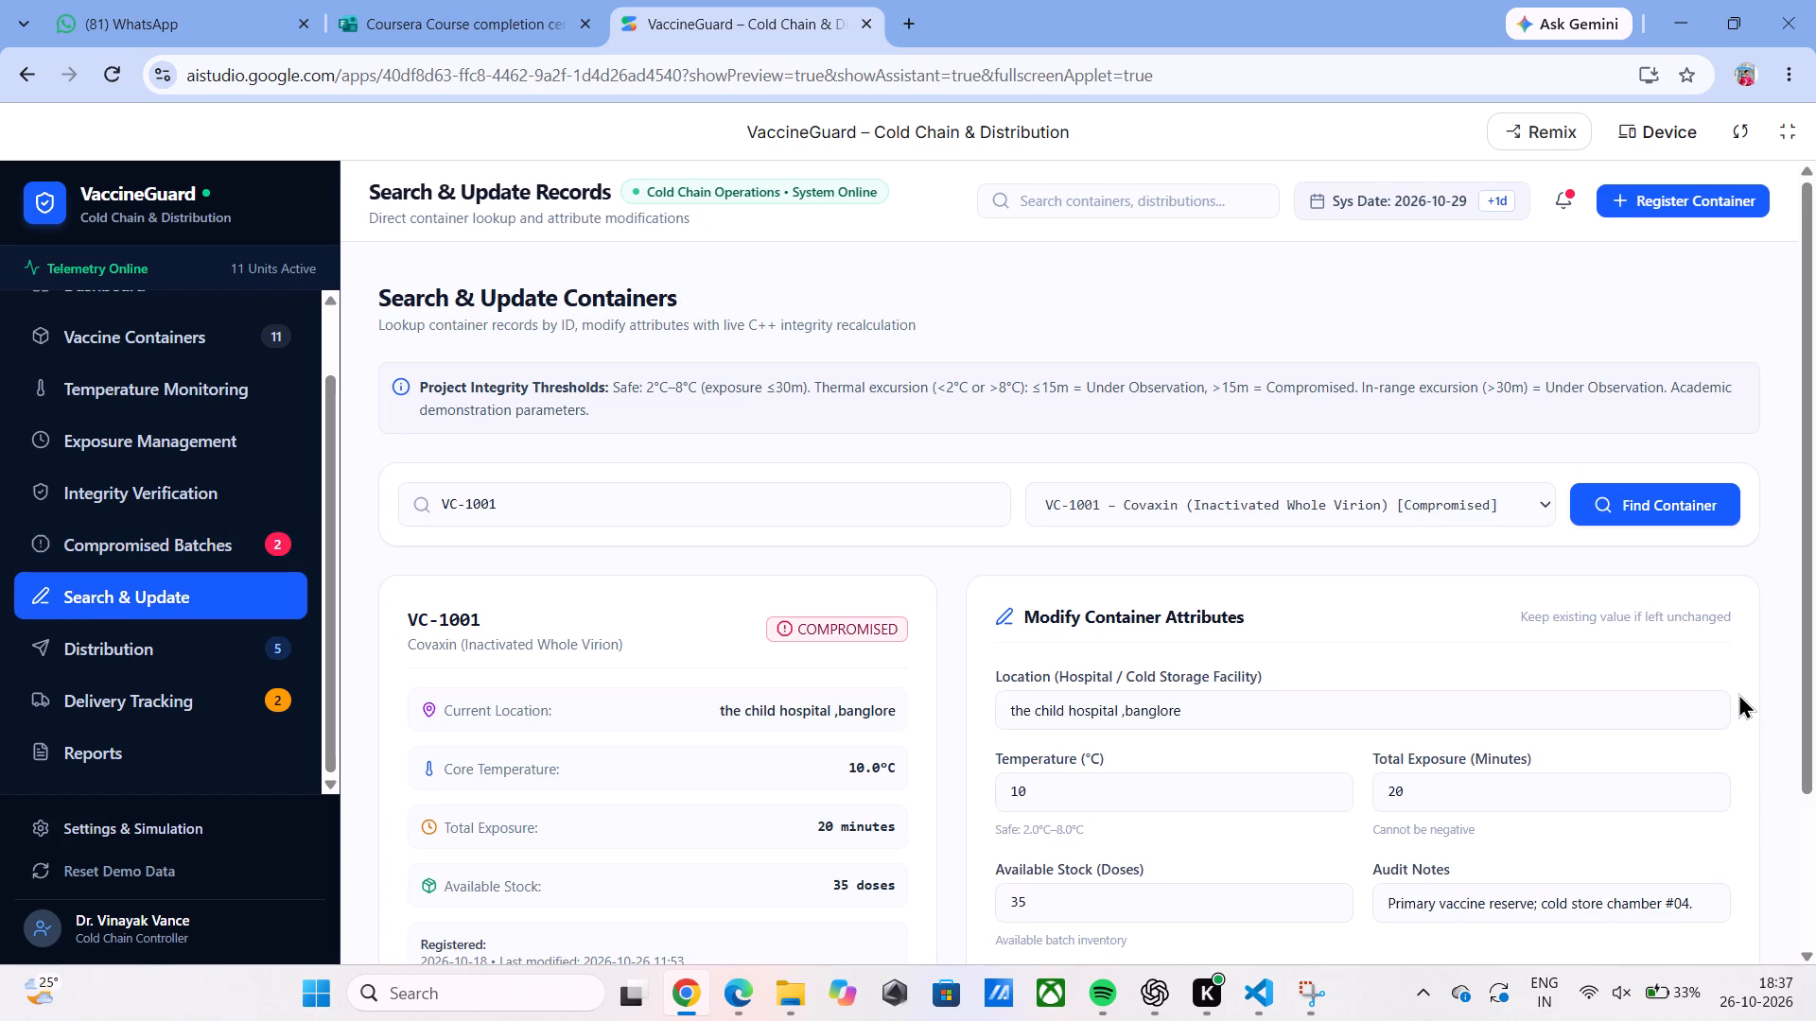
{"action": "scroll", "coordinate": [1470, 723], "scroll_direction": "down", "scroll_amount": 3}
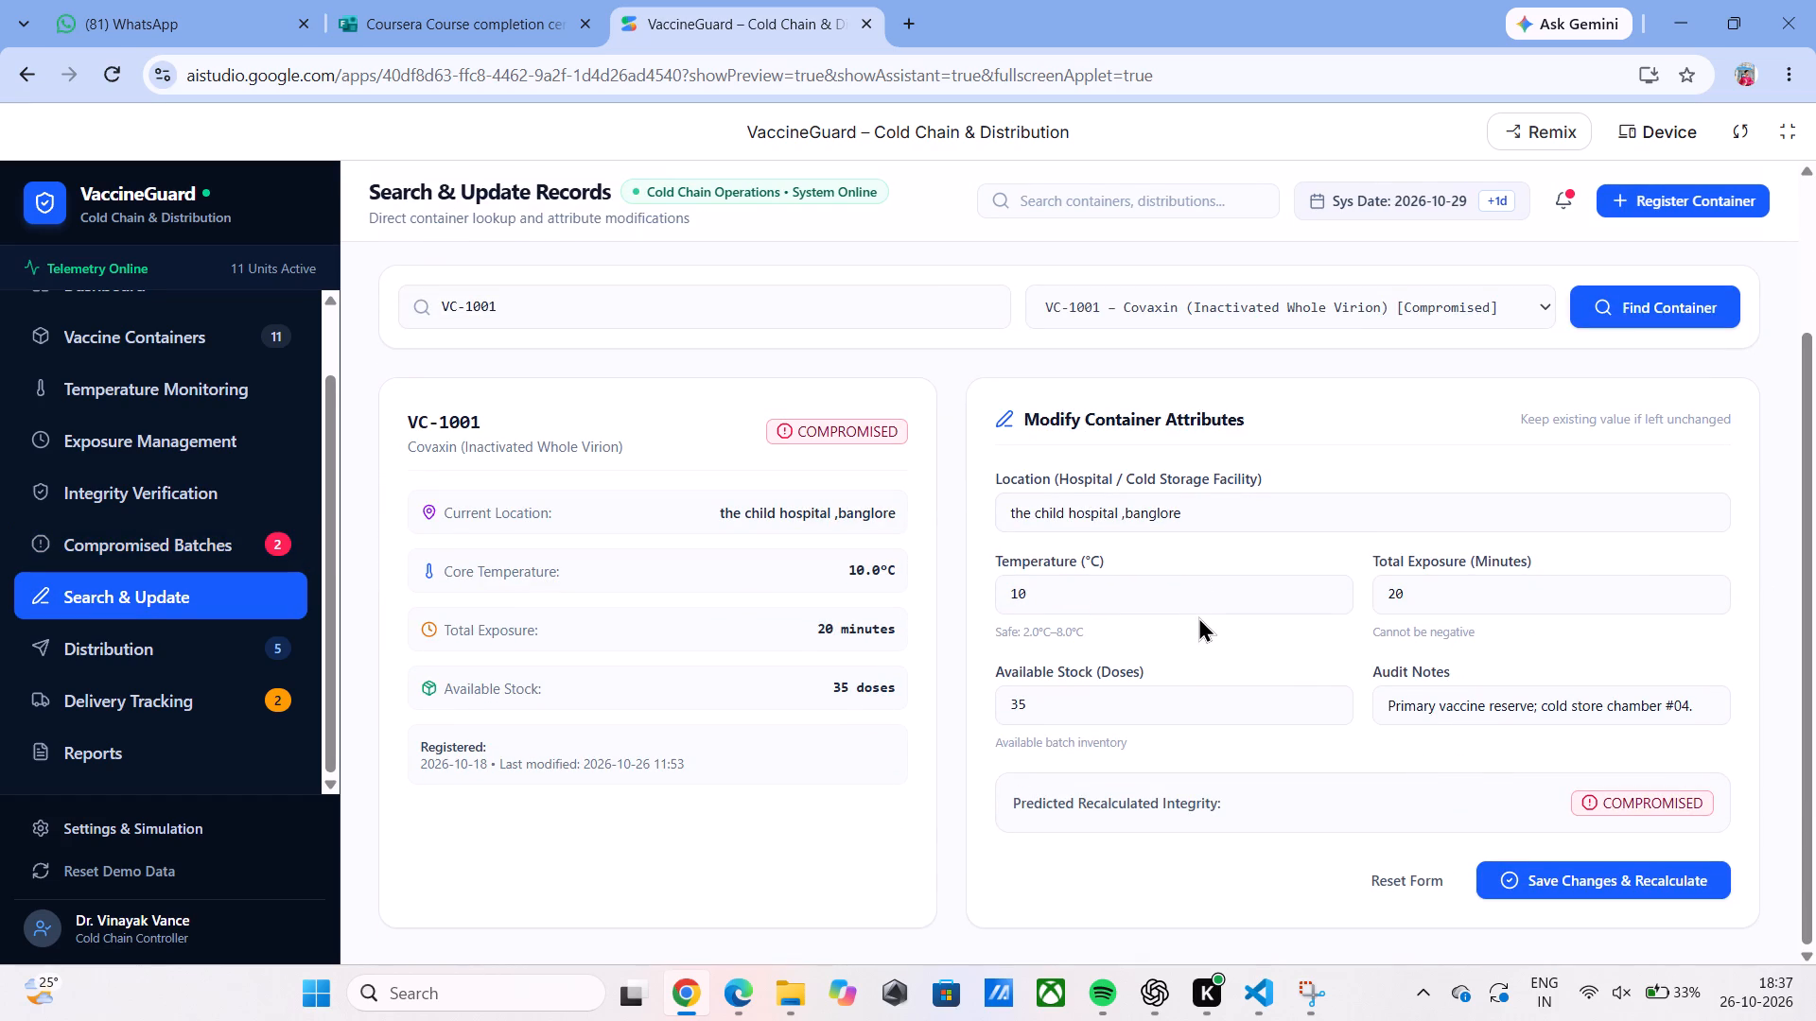
{"action": "left_click", "coordinate": [1200, 587]}
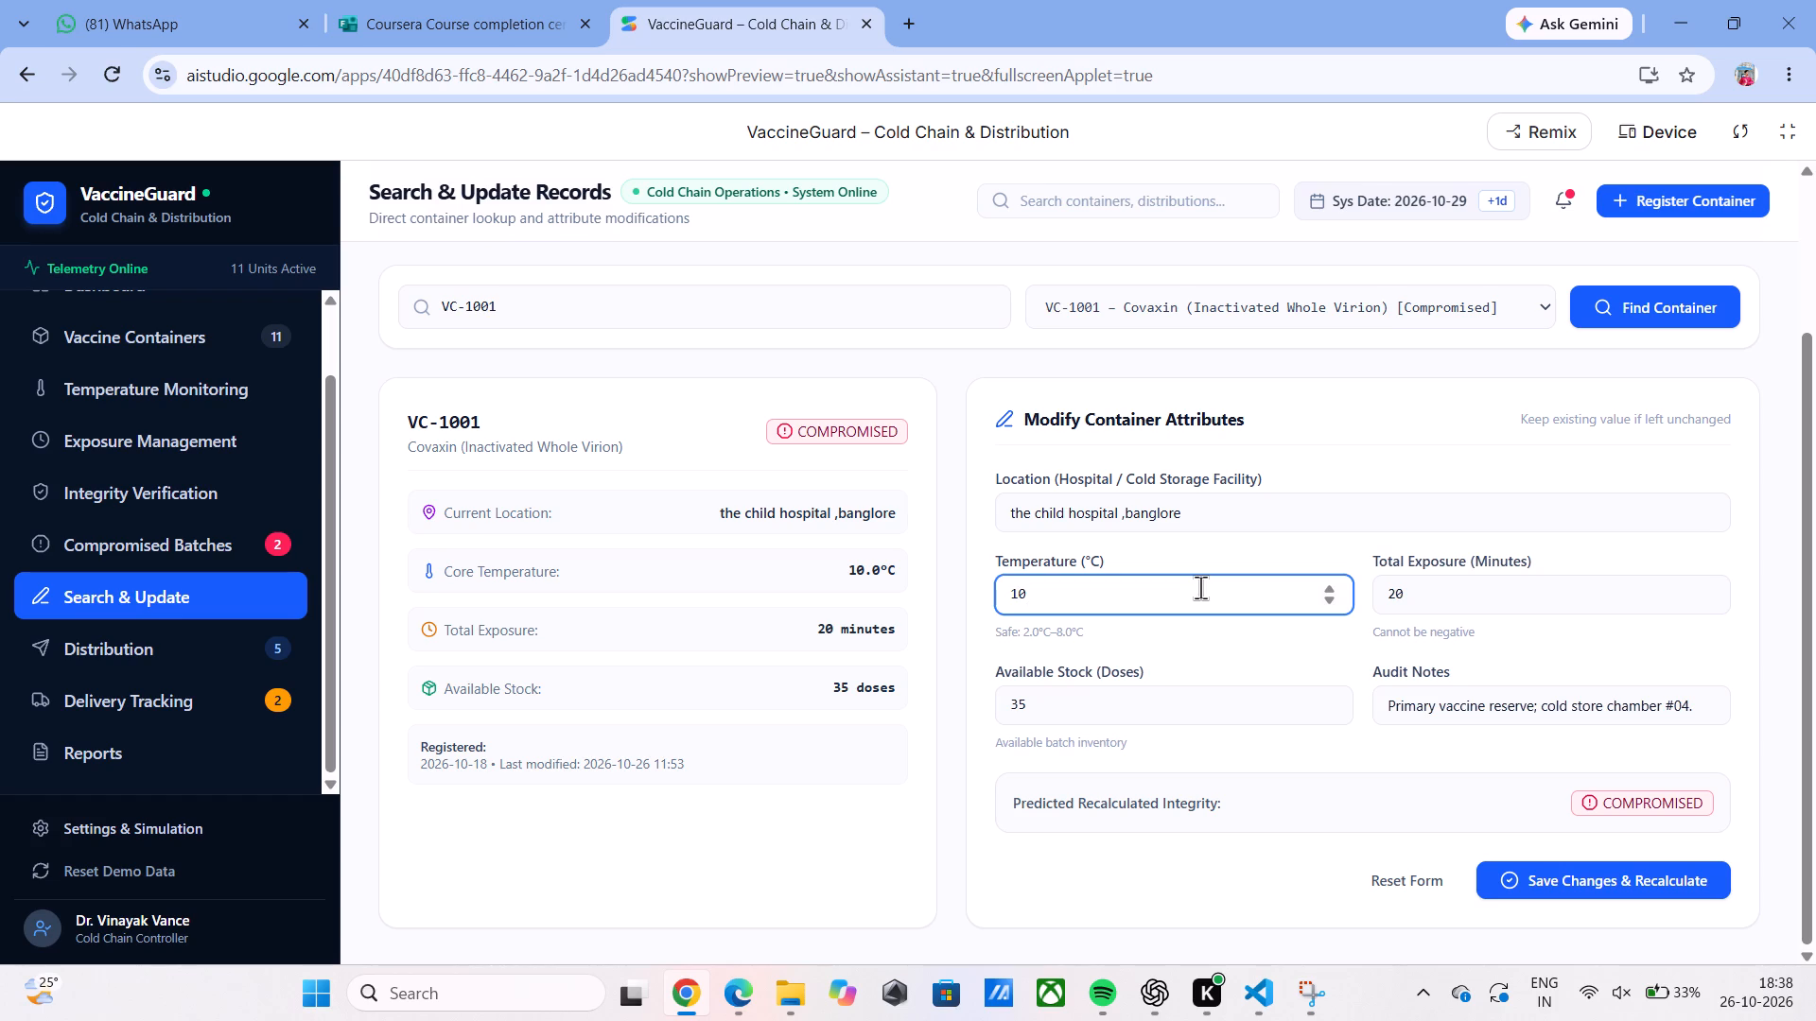
{"action": "key", "text": "BackSpace"}
{"action": "key", "text": "BackSpace"}
{"action": "key", "text": "5"}
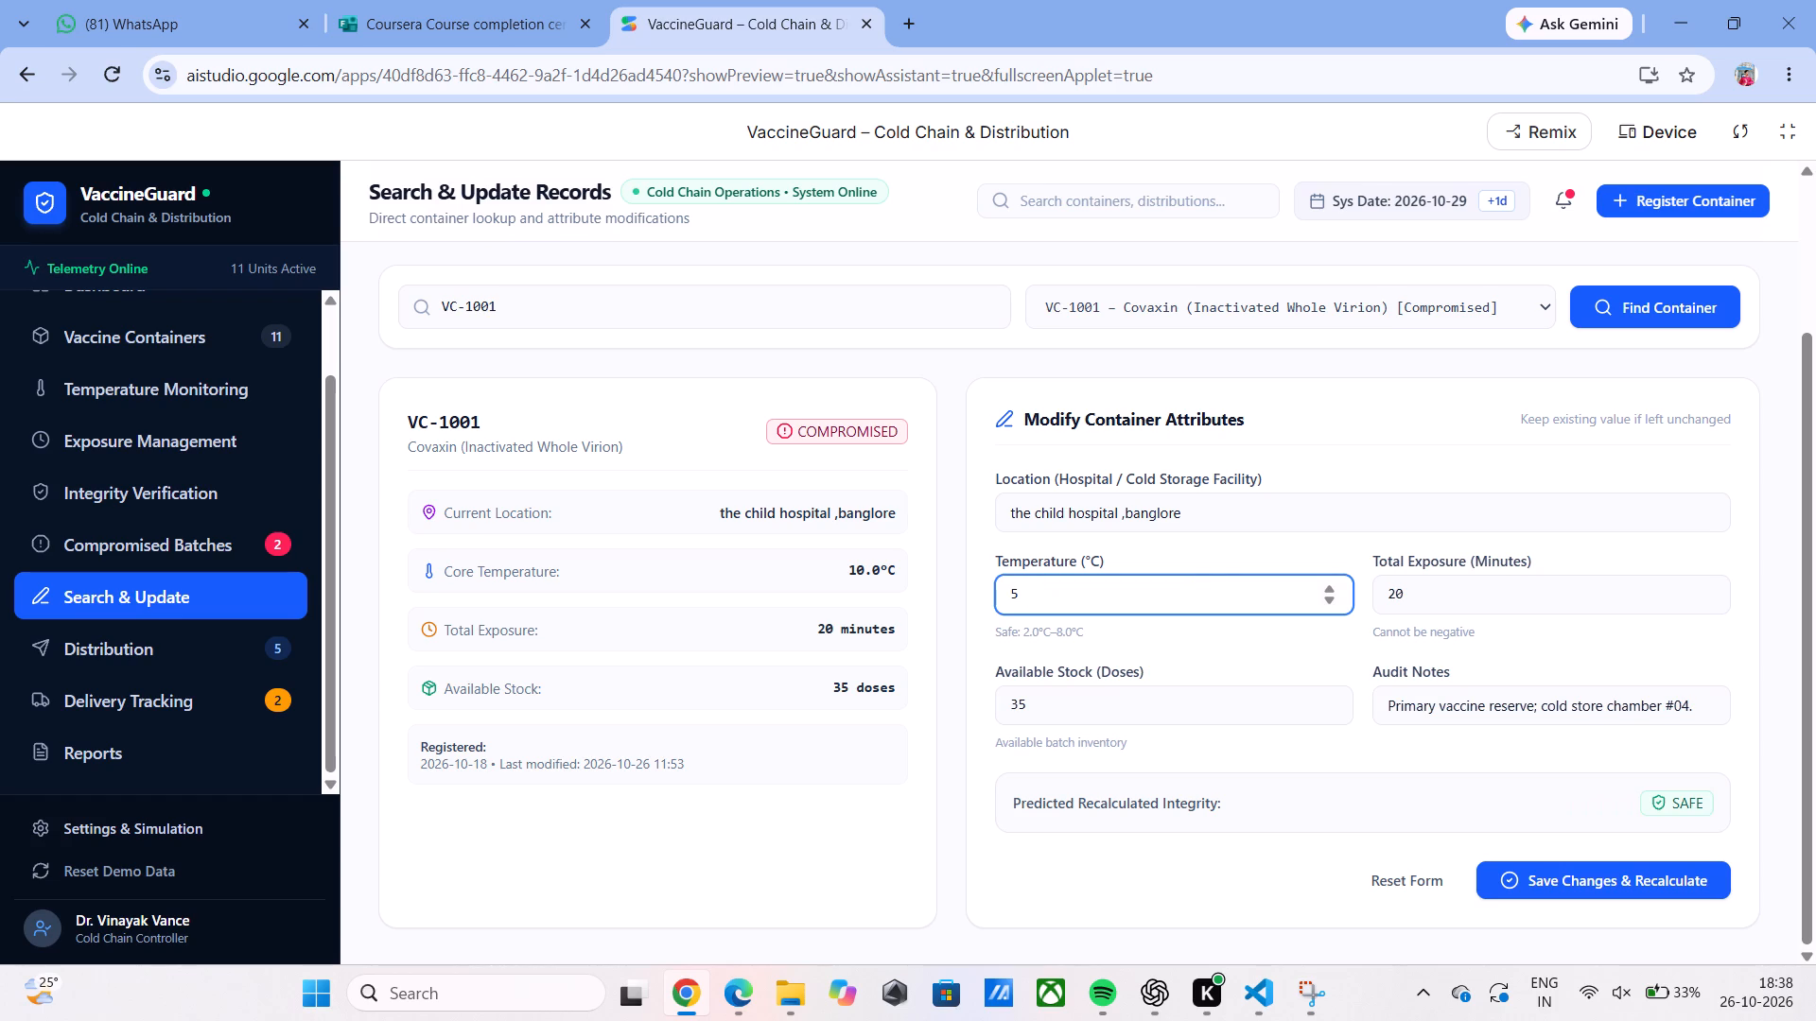
{"action": "left_click", "coordinate": [1505, 596]}
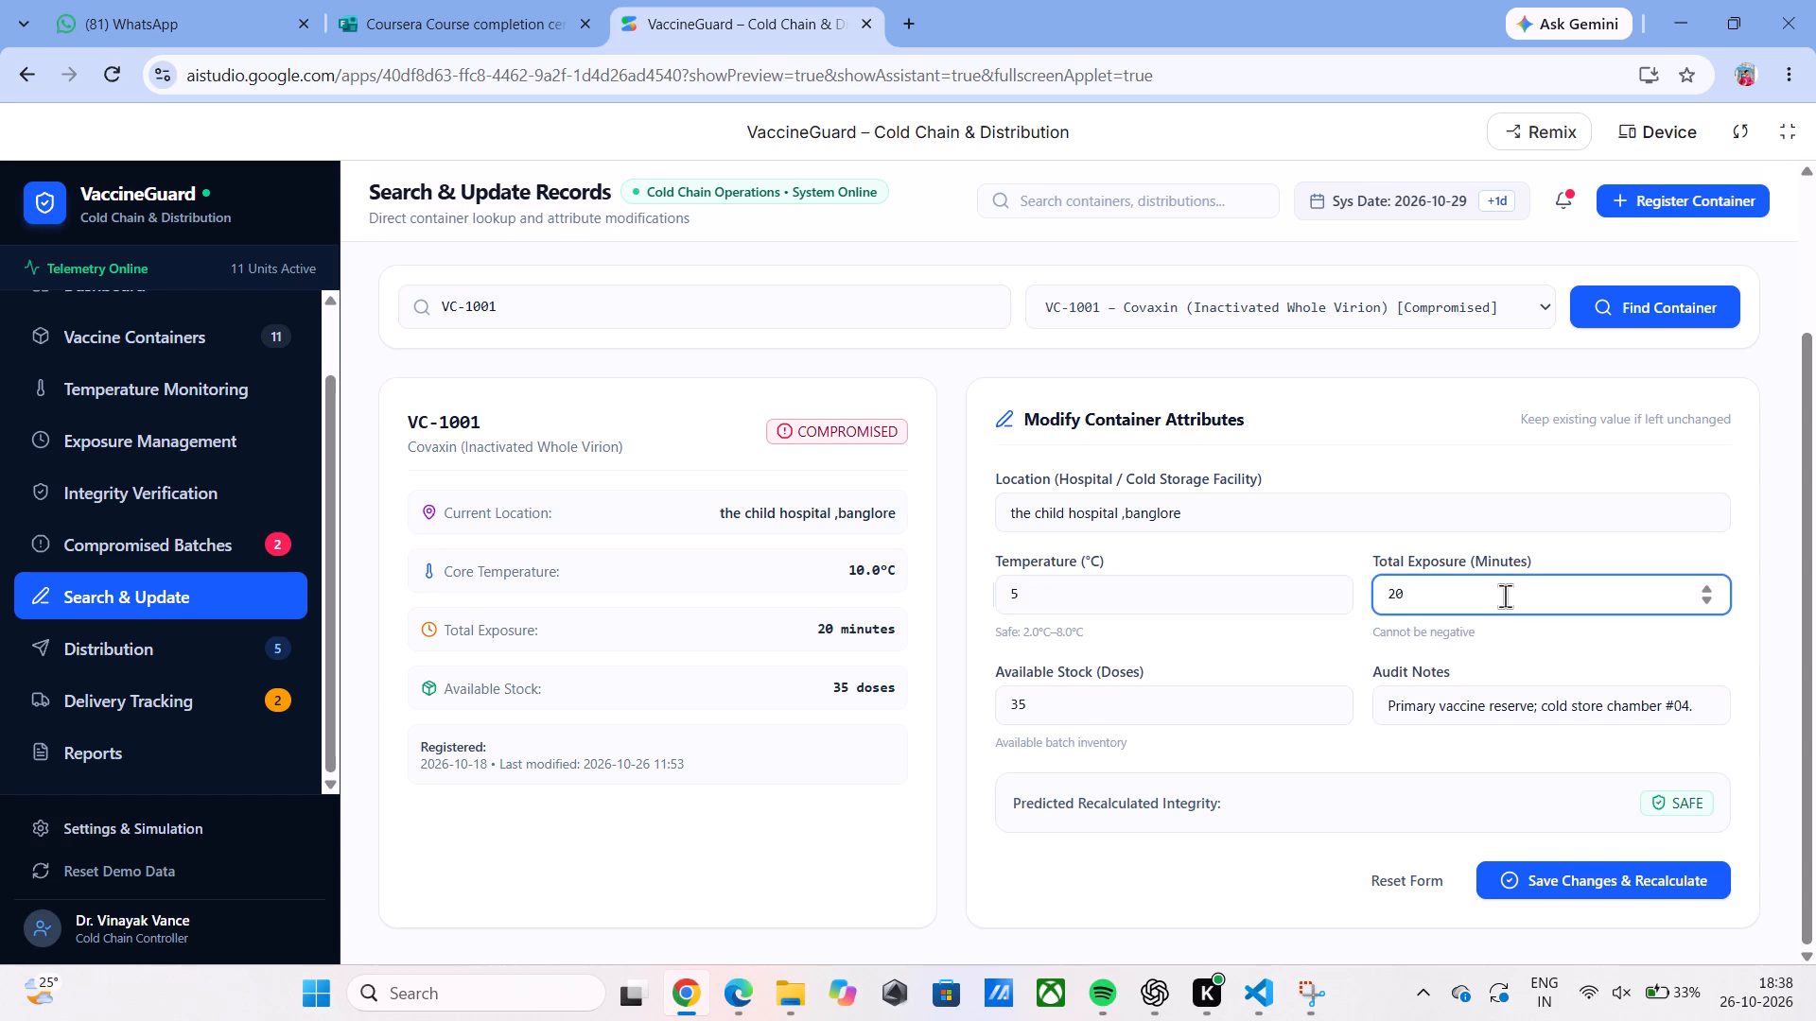
{"action": "key", "text": "2"}
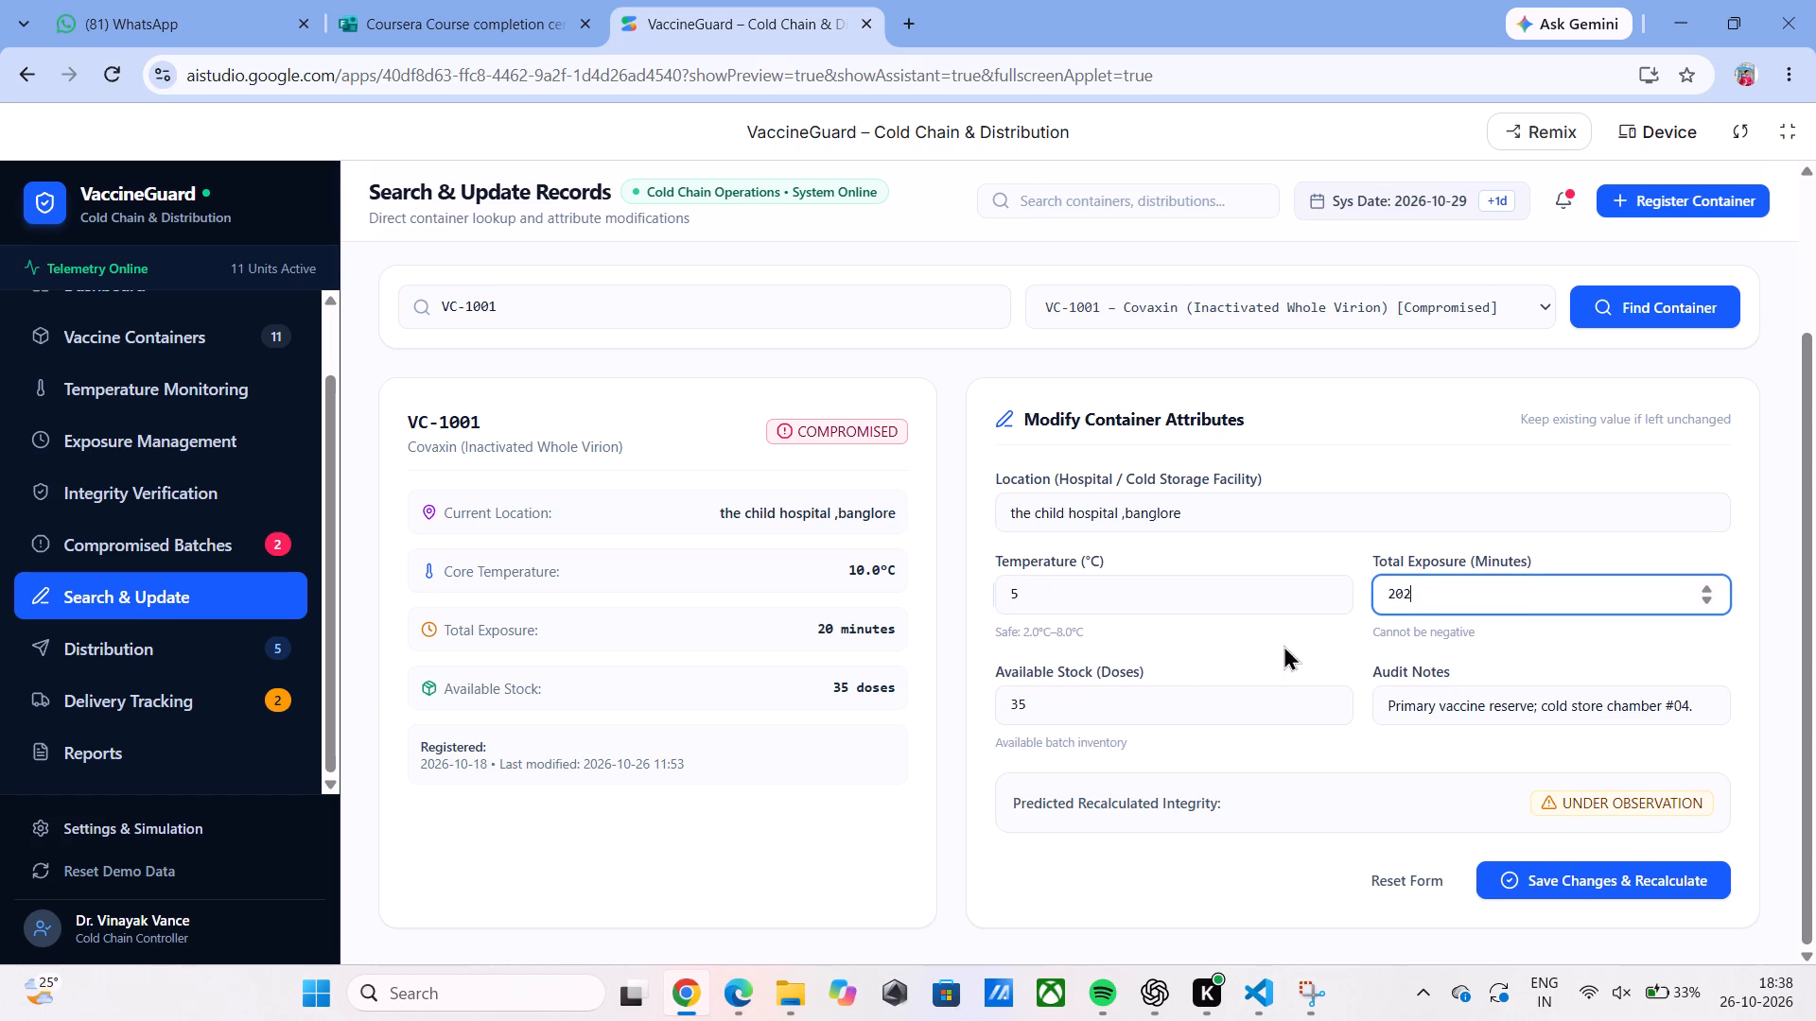
{"action": "left_click", "coordinate": [1593, 873]}
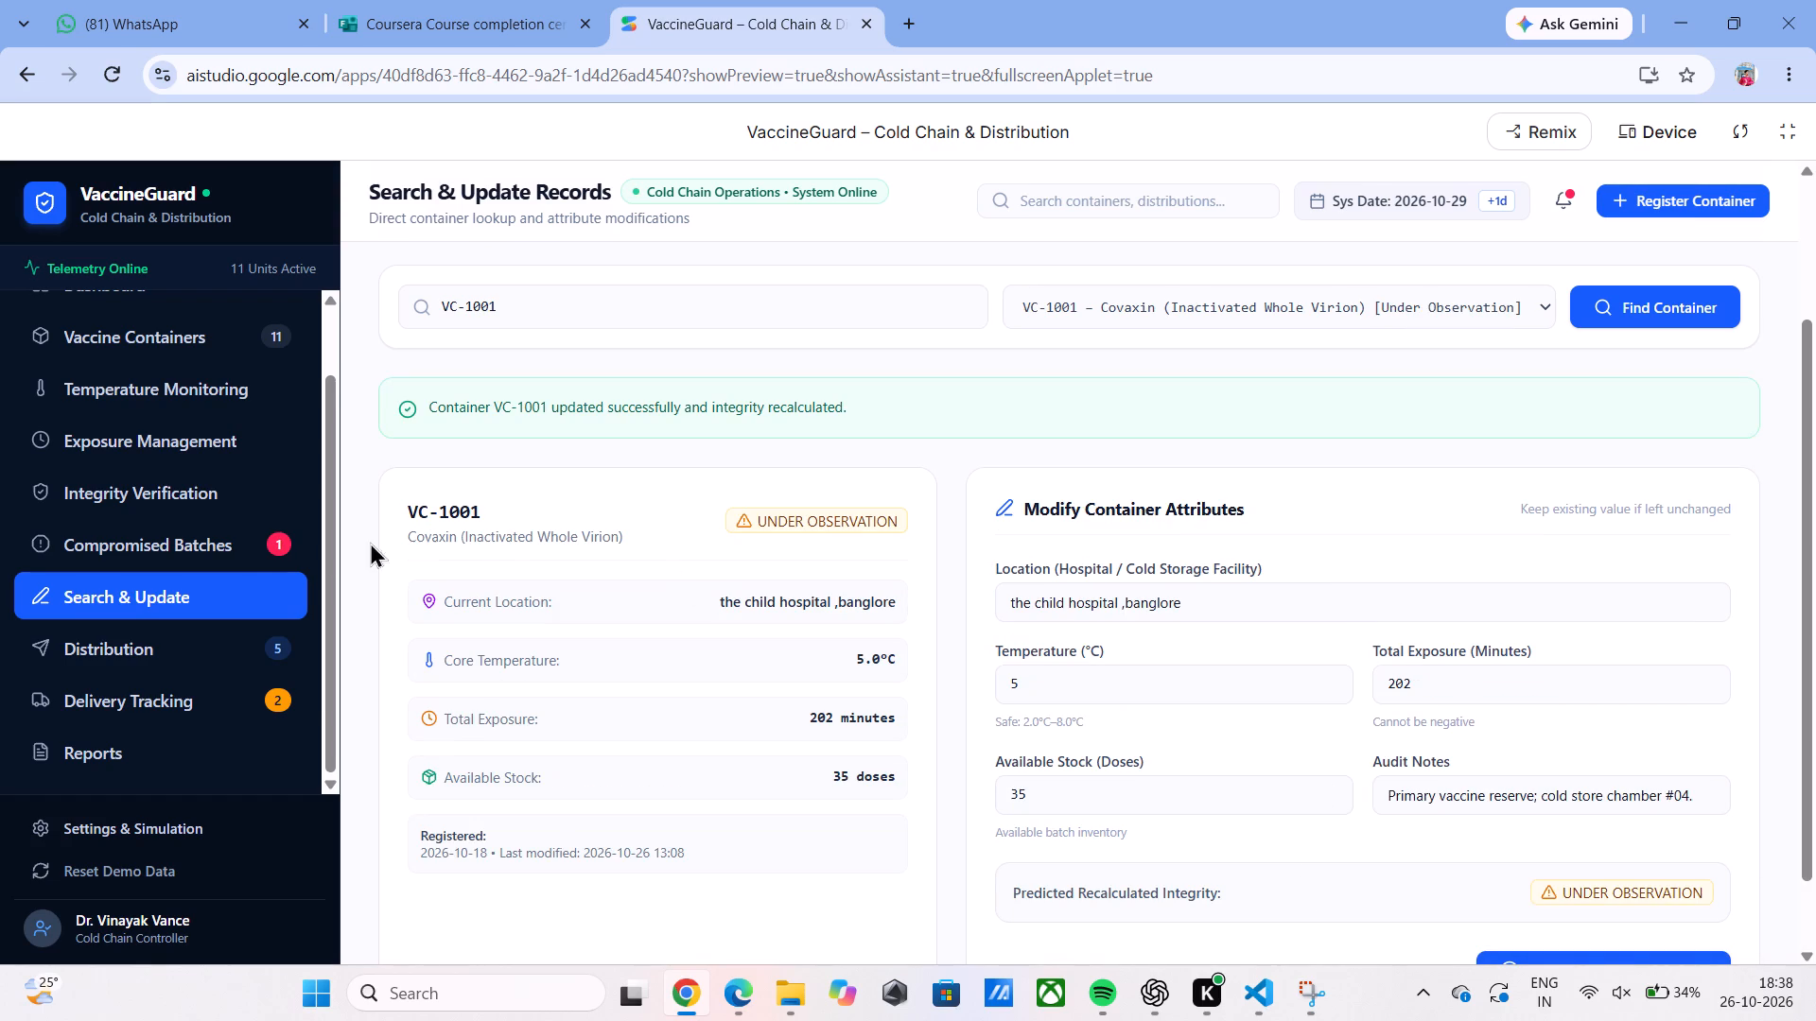
Review the Compromised Batches, Integrity Verification, Exposure Management, Distribution and Search & Update pages after the VC-1001 update.
{"action": "left_click", "coordinate": [244, 548]}
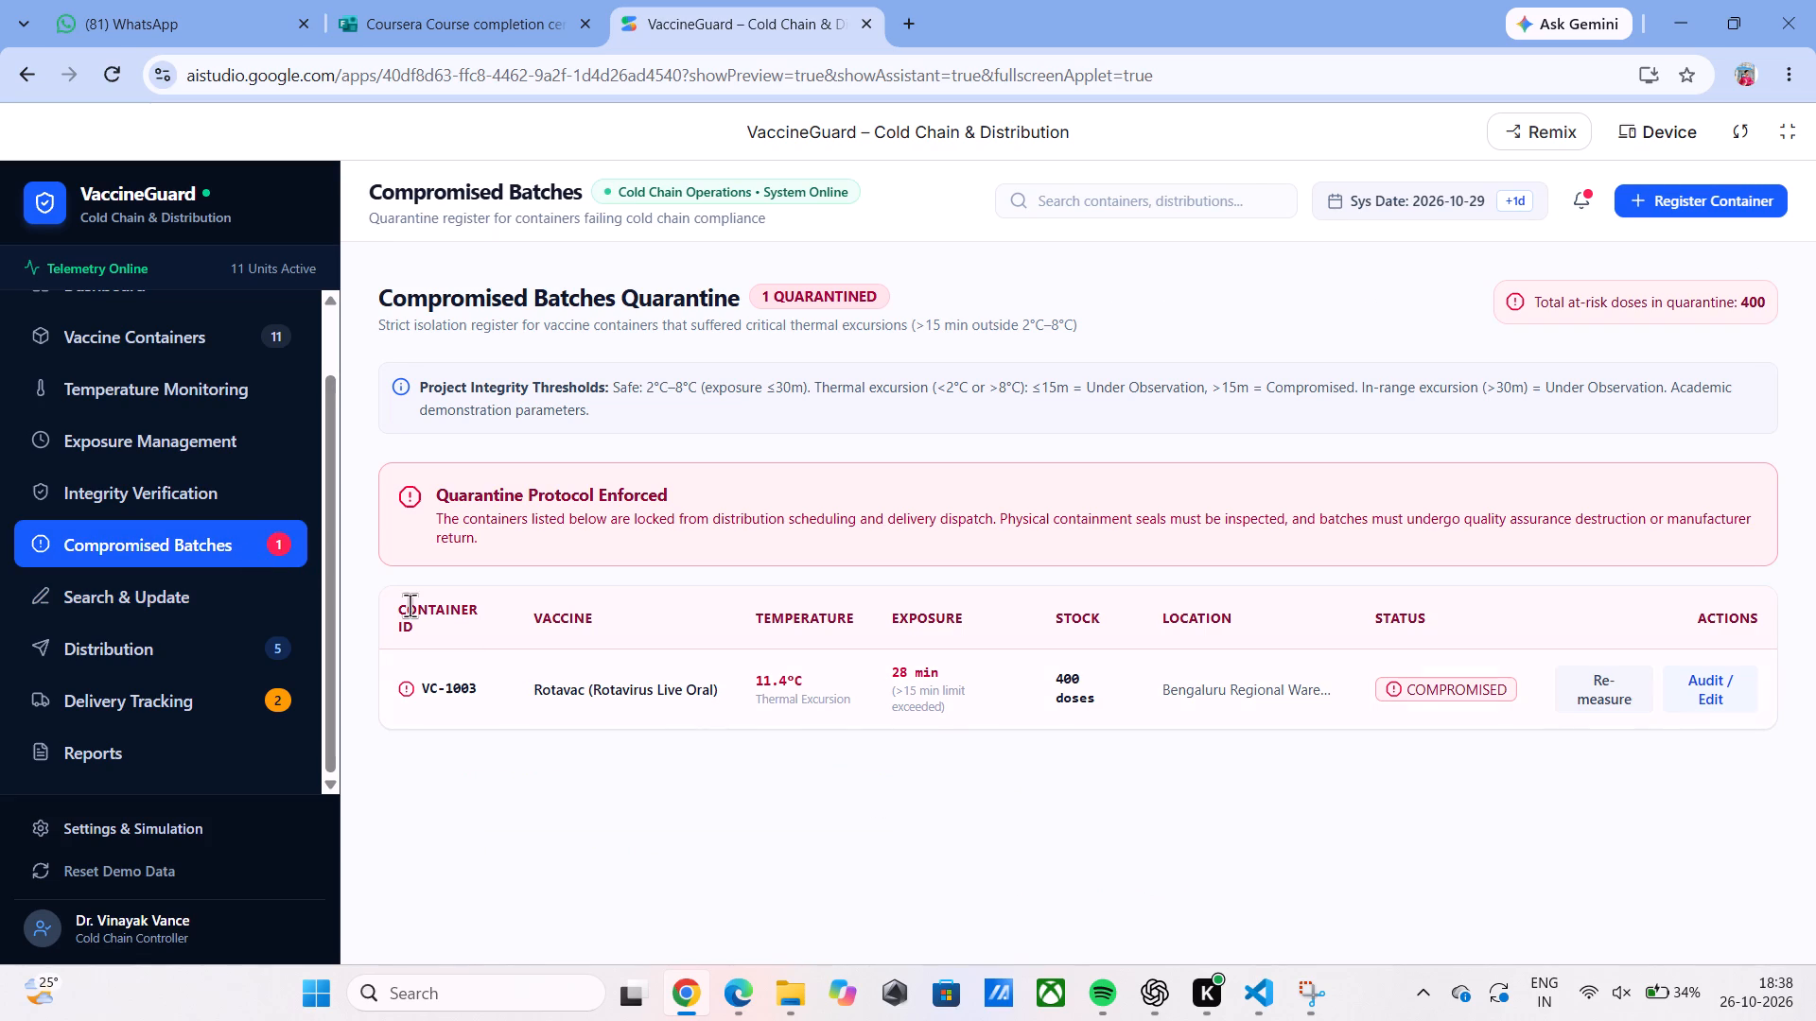
{"action": "left_click", "coordinate": [197, 490]}
{"action": "scroll", "coordinate": [887, 808], "scroll_direction": "down", "scroll_amount": 3}
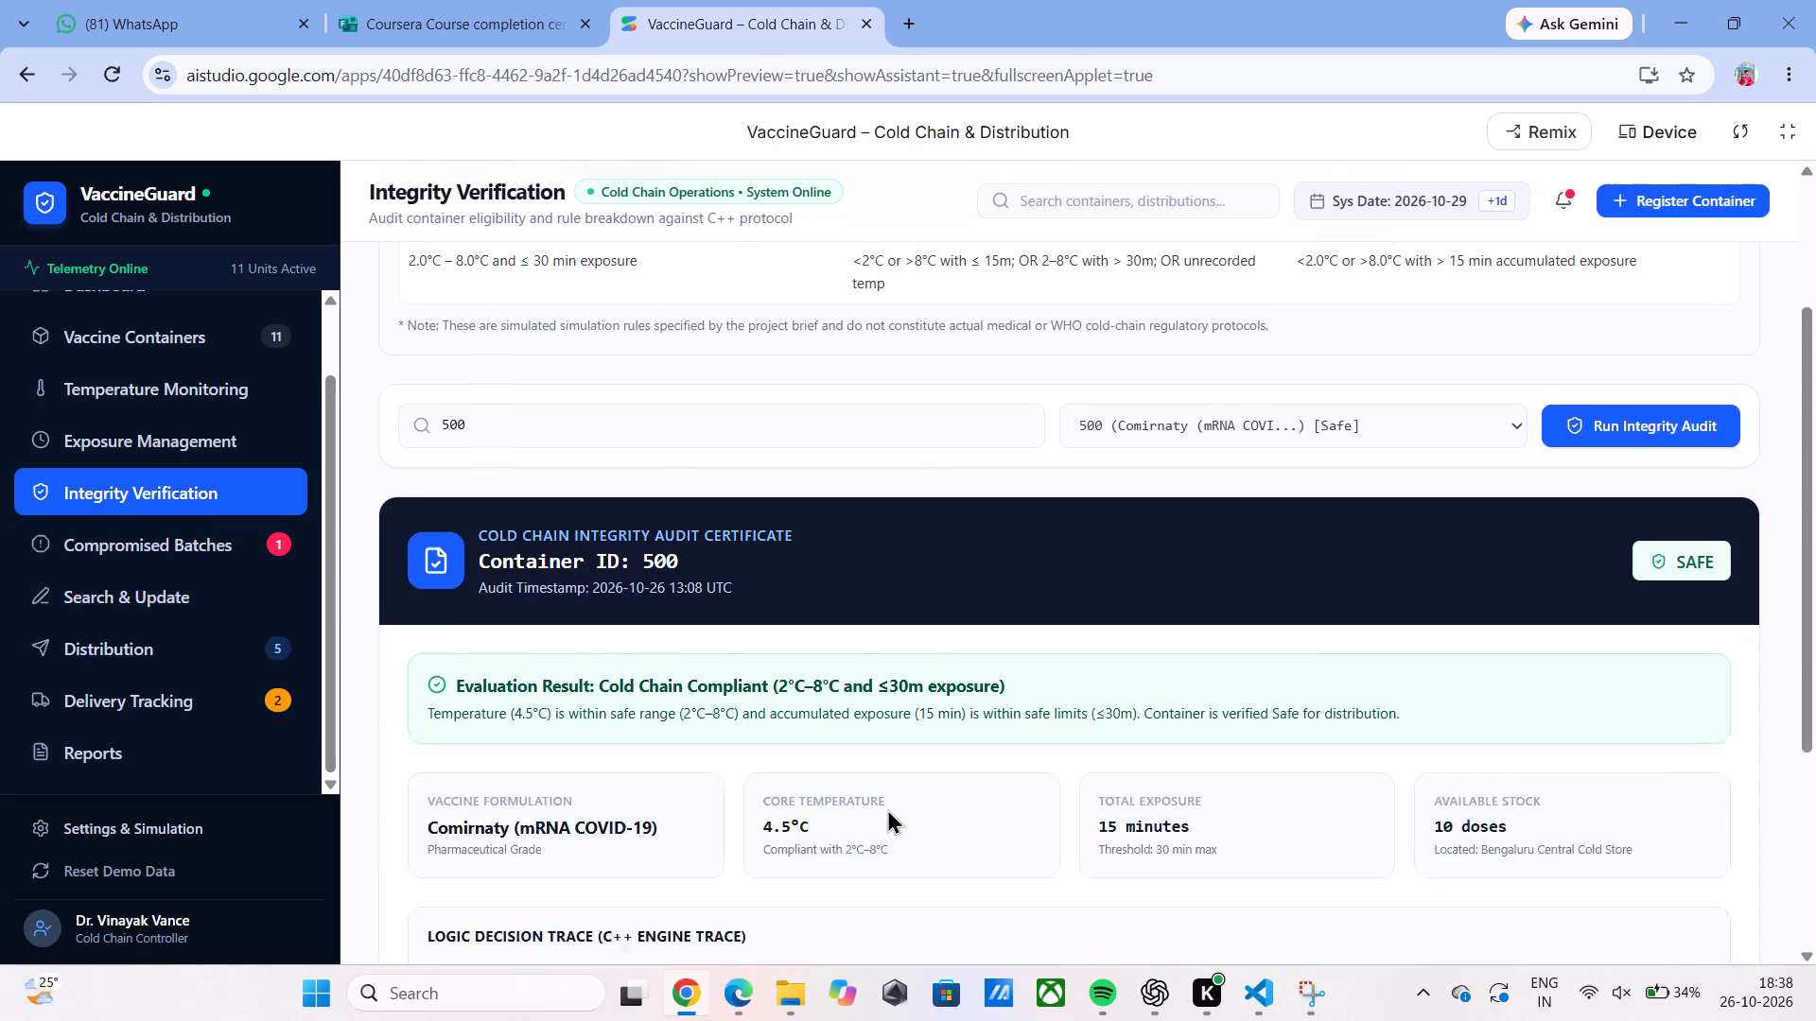
{"action": "scroll", "coordinate": [887, 808], "scroll_direction": "down", "scroll_amount": 2}
{"action": "scroll", "coordinate": [887, 808], "scroll_direction": "up", "scroll_amount": 5}
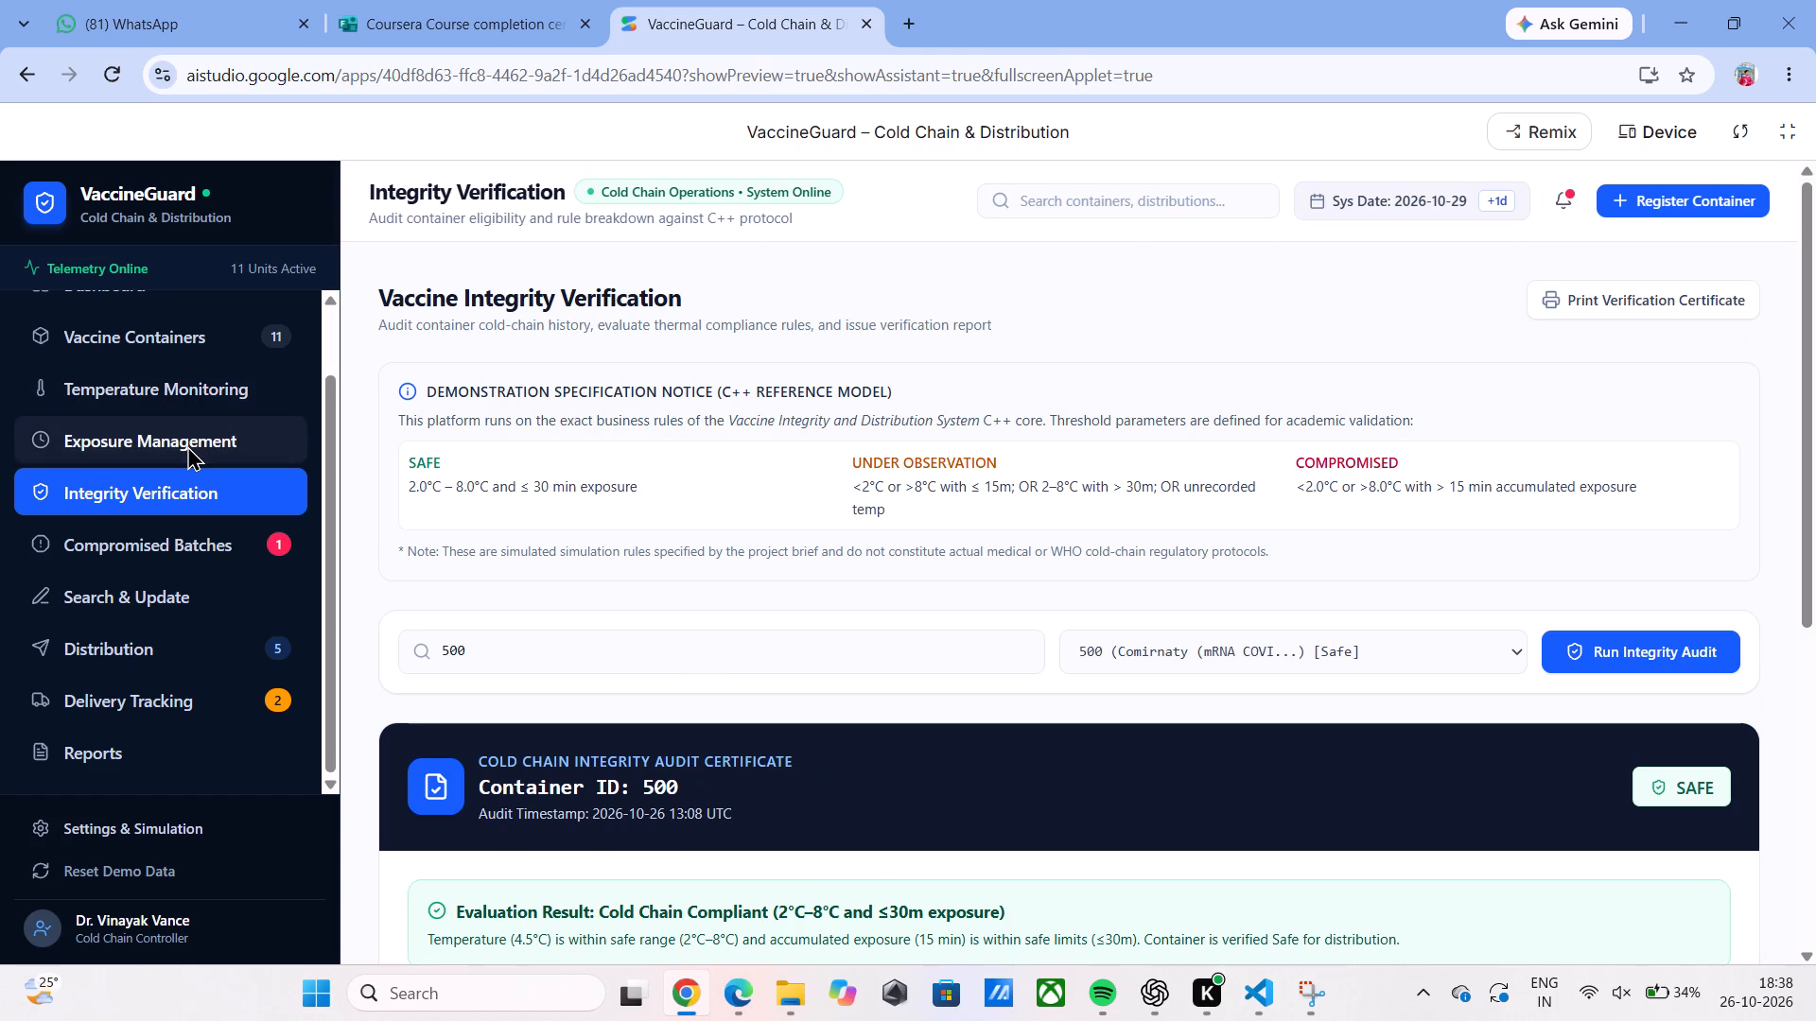
{"action": "left_click", "coordinate": [187, 445]}
{"action": "scroll", "coordinate": [759, 569], "scroll_direction": "down", "scroll_amount": 2}
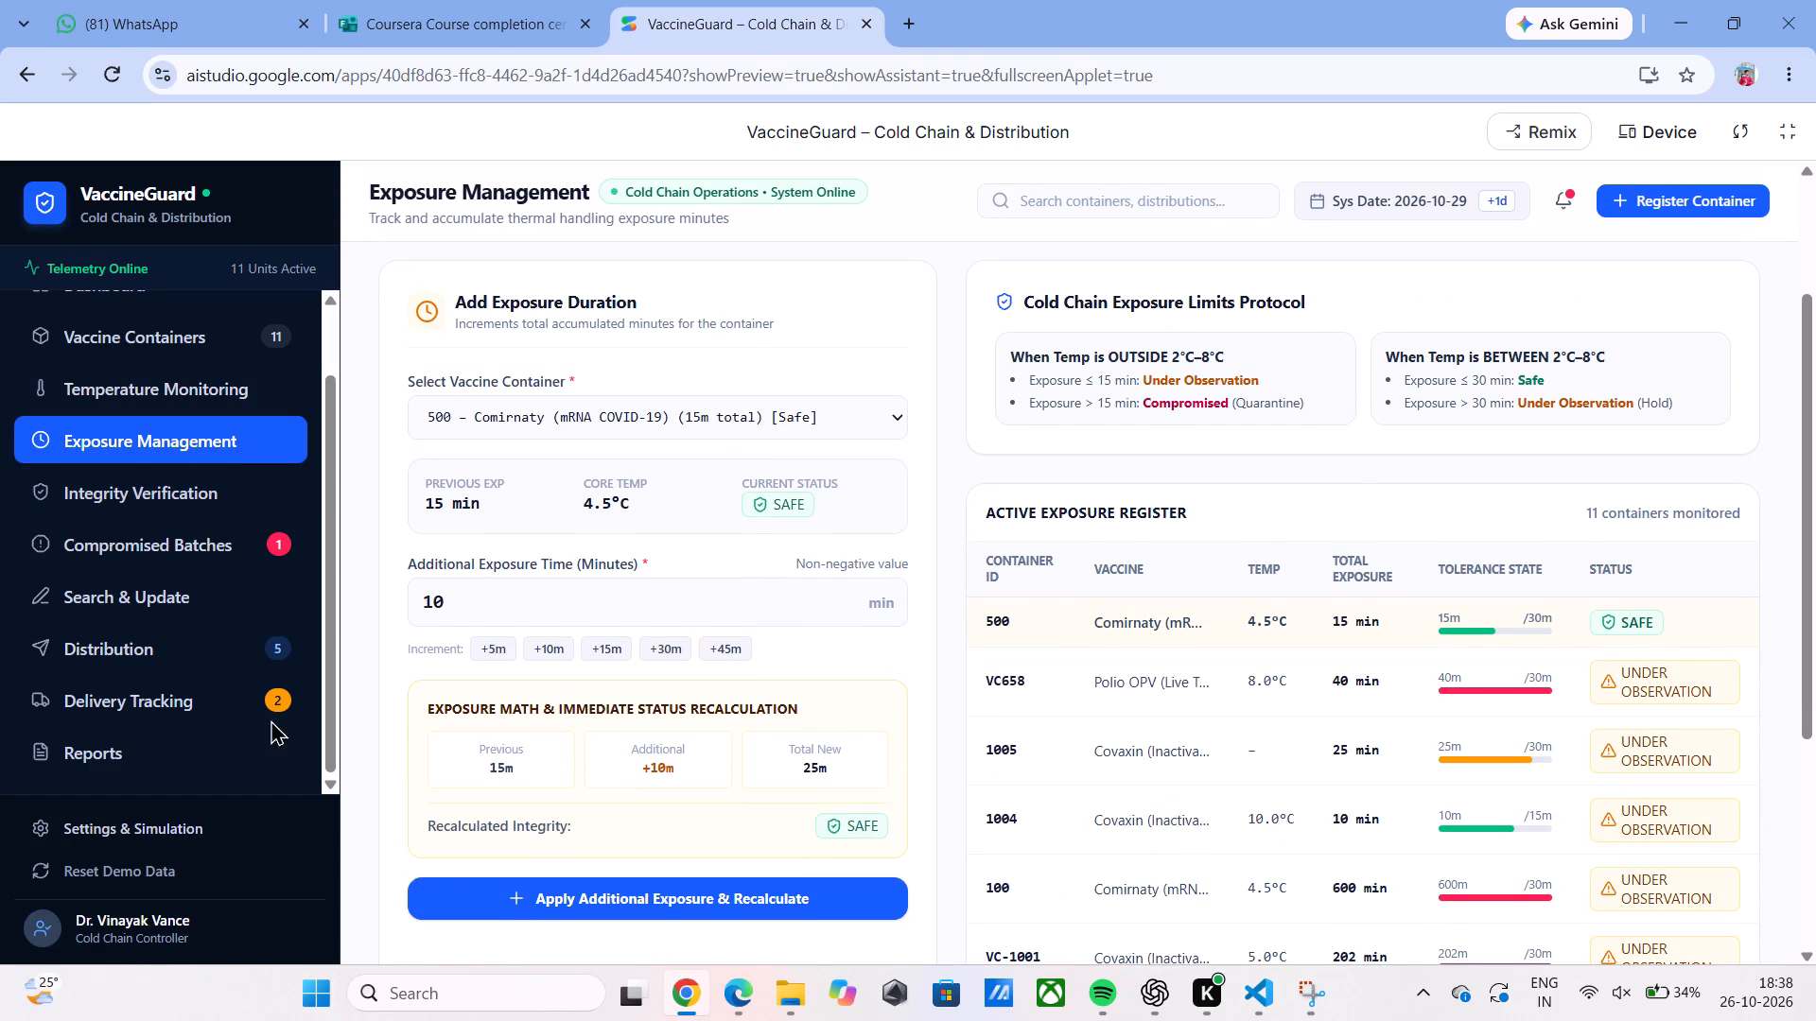
{"action": "left_click", "coordinate": [180, 649]}
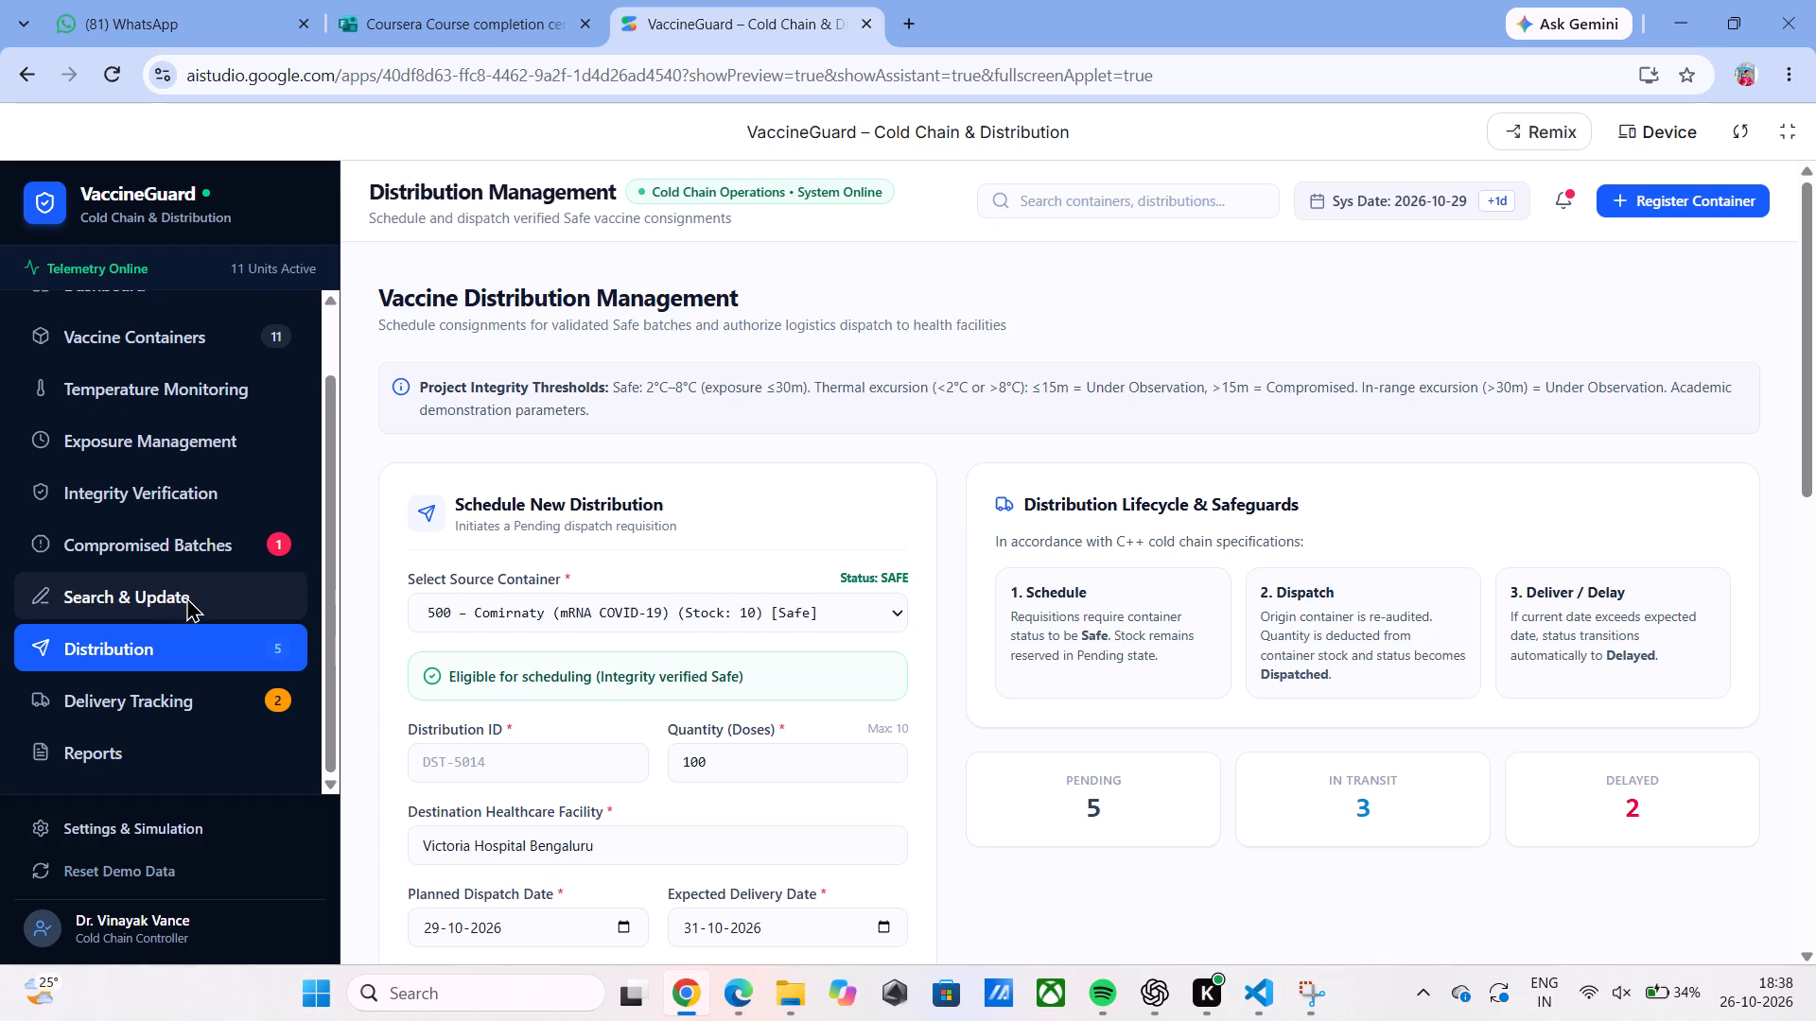
{"action": "left_click", "coordinate": [186, 597]}
{"action": "scroll", "coordinate": [725, 898], "scroll_direction": "down", "scroll_amount": 4}
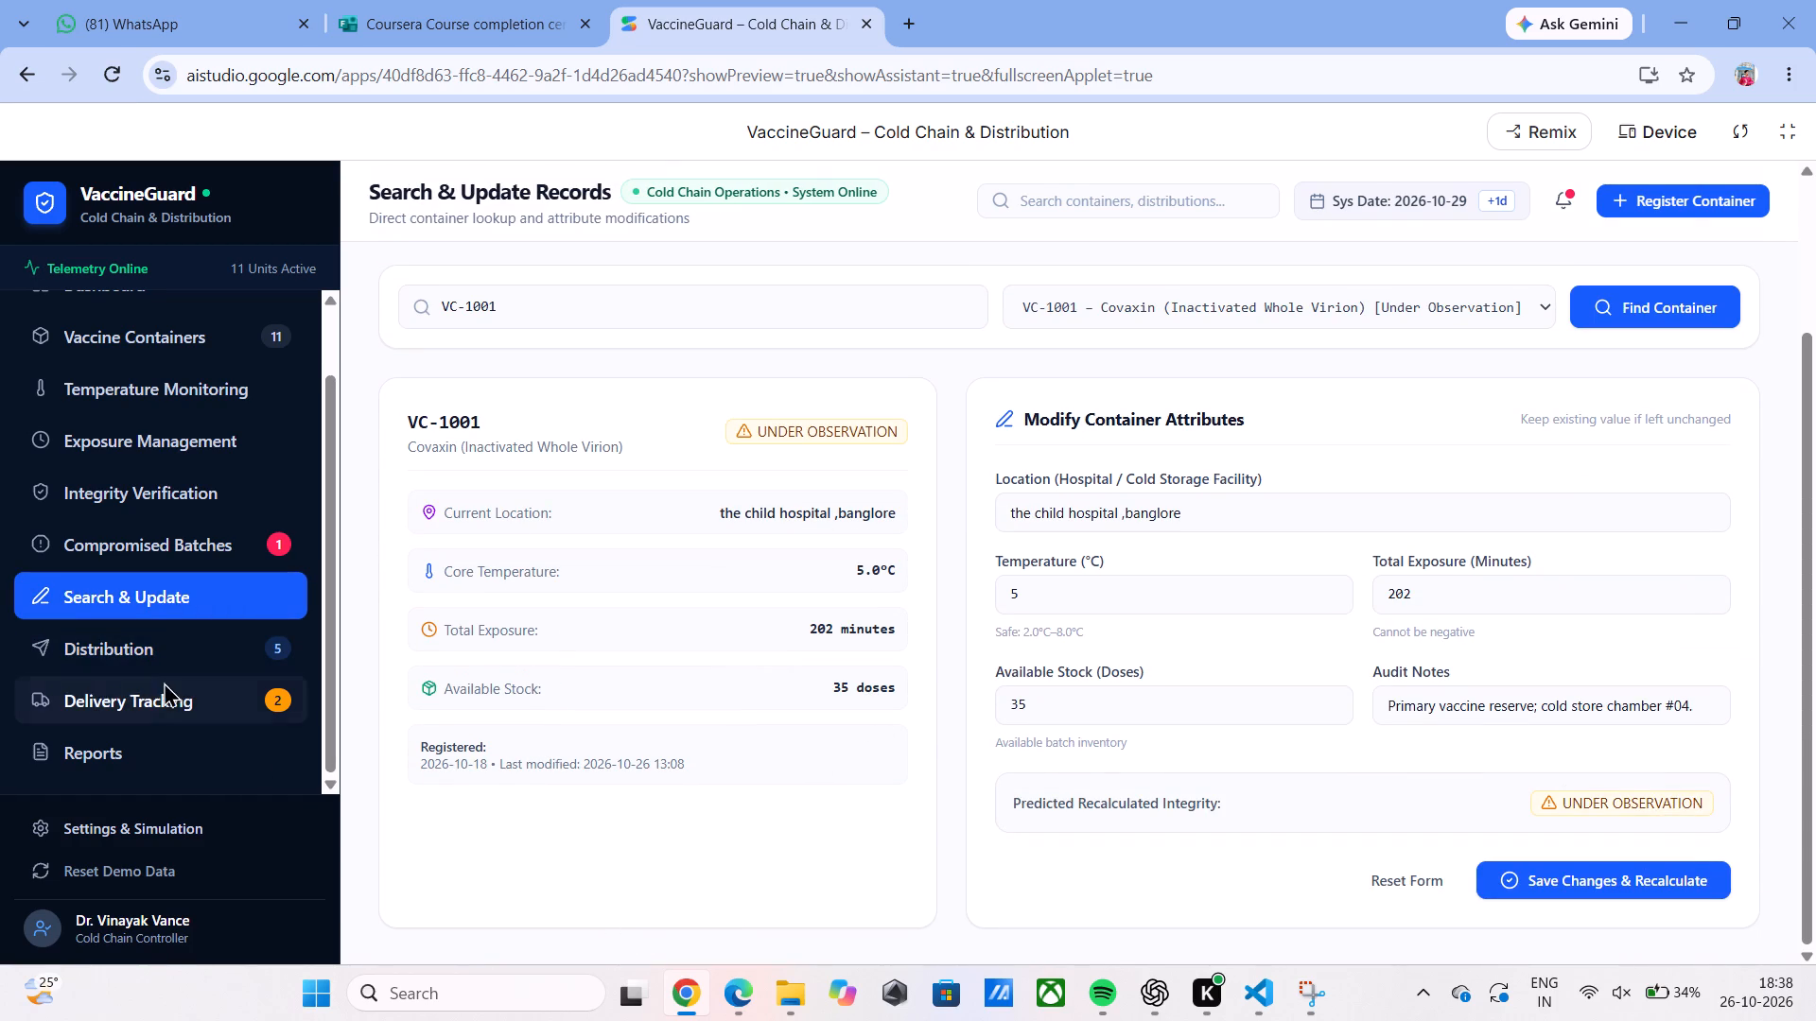
Go to the Distribution page and open the Distribution ID for entry in container 500's new distribution.
{"action": "left_click", "coordinate": [163, 653]}
{"action": "scroll", "coordinate": [497, 709], "scroll_direction": "down", "scroll_amount": 1}
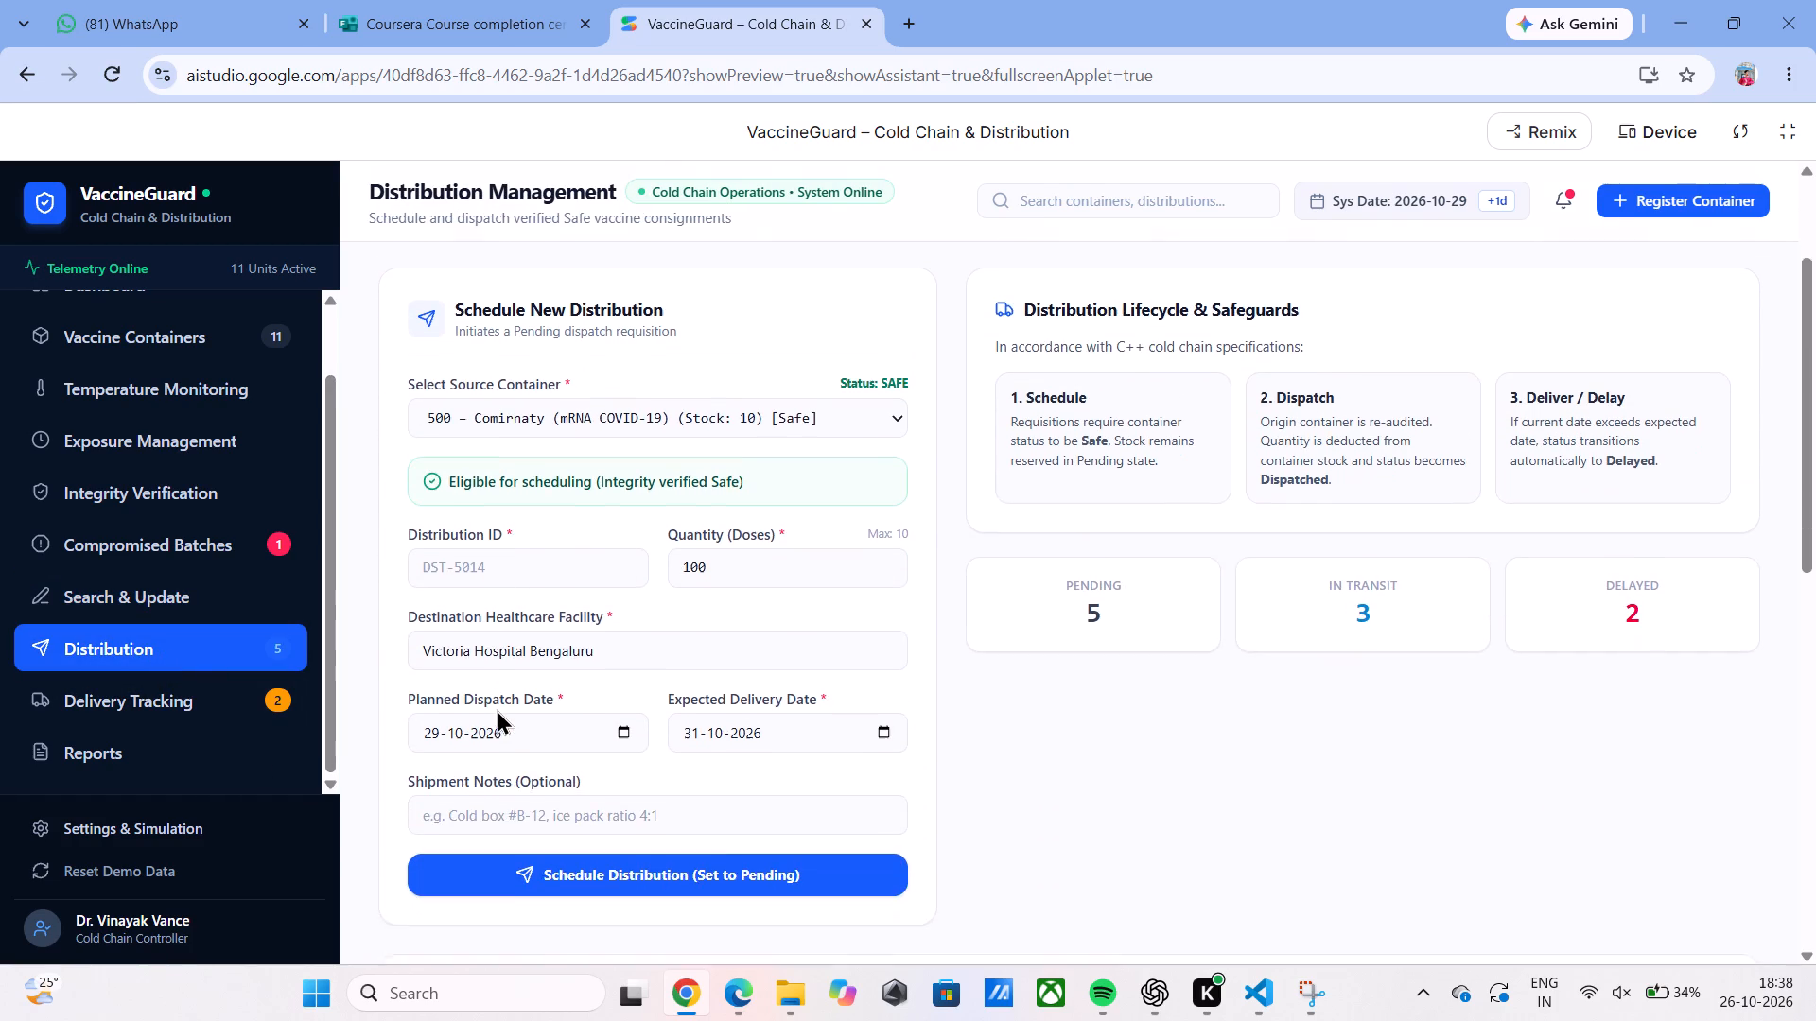
{"action": "scroll", "coordinate": [497, 709], "scroll_direction": "down", "scroll_amount": 1}
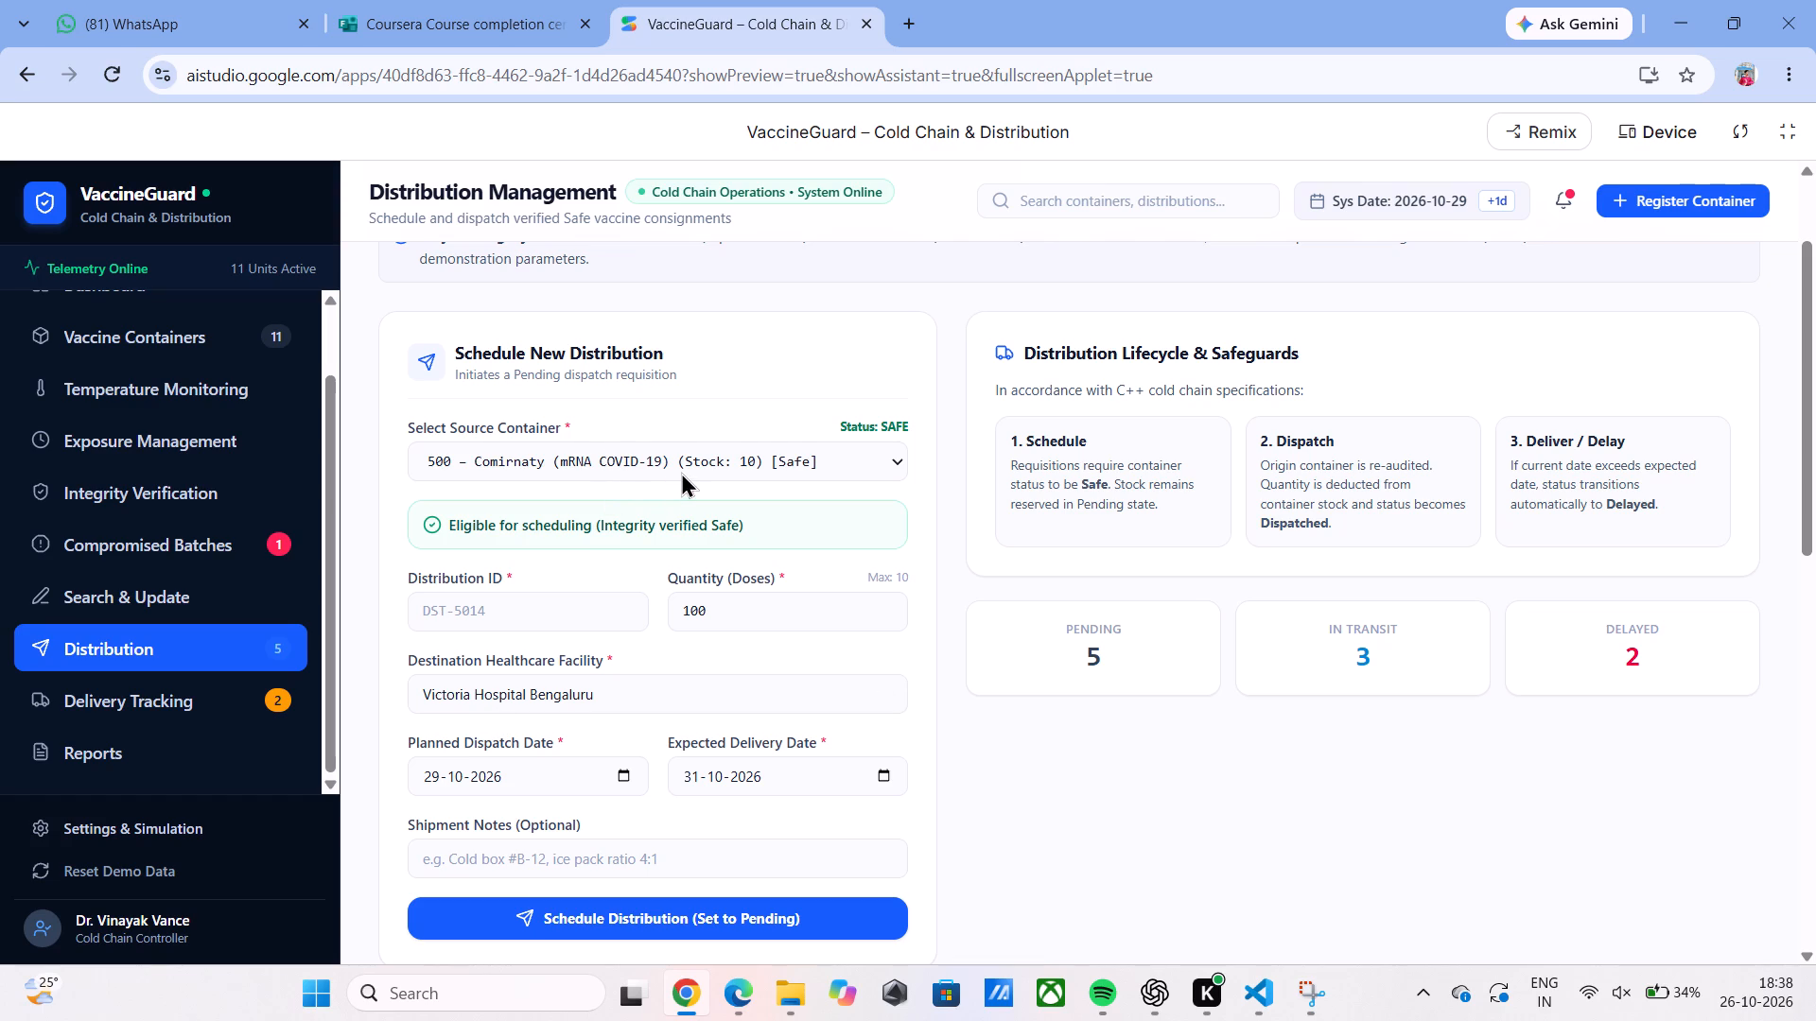
{"action": "left_click", "coordinate": [585, 625]}
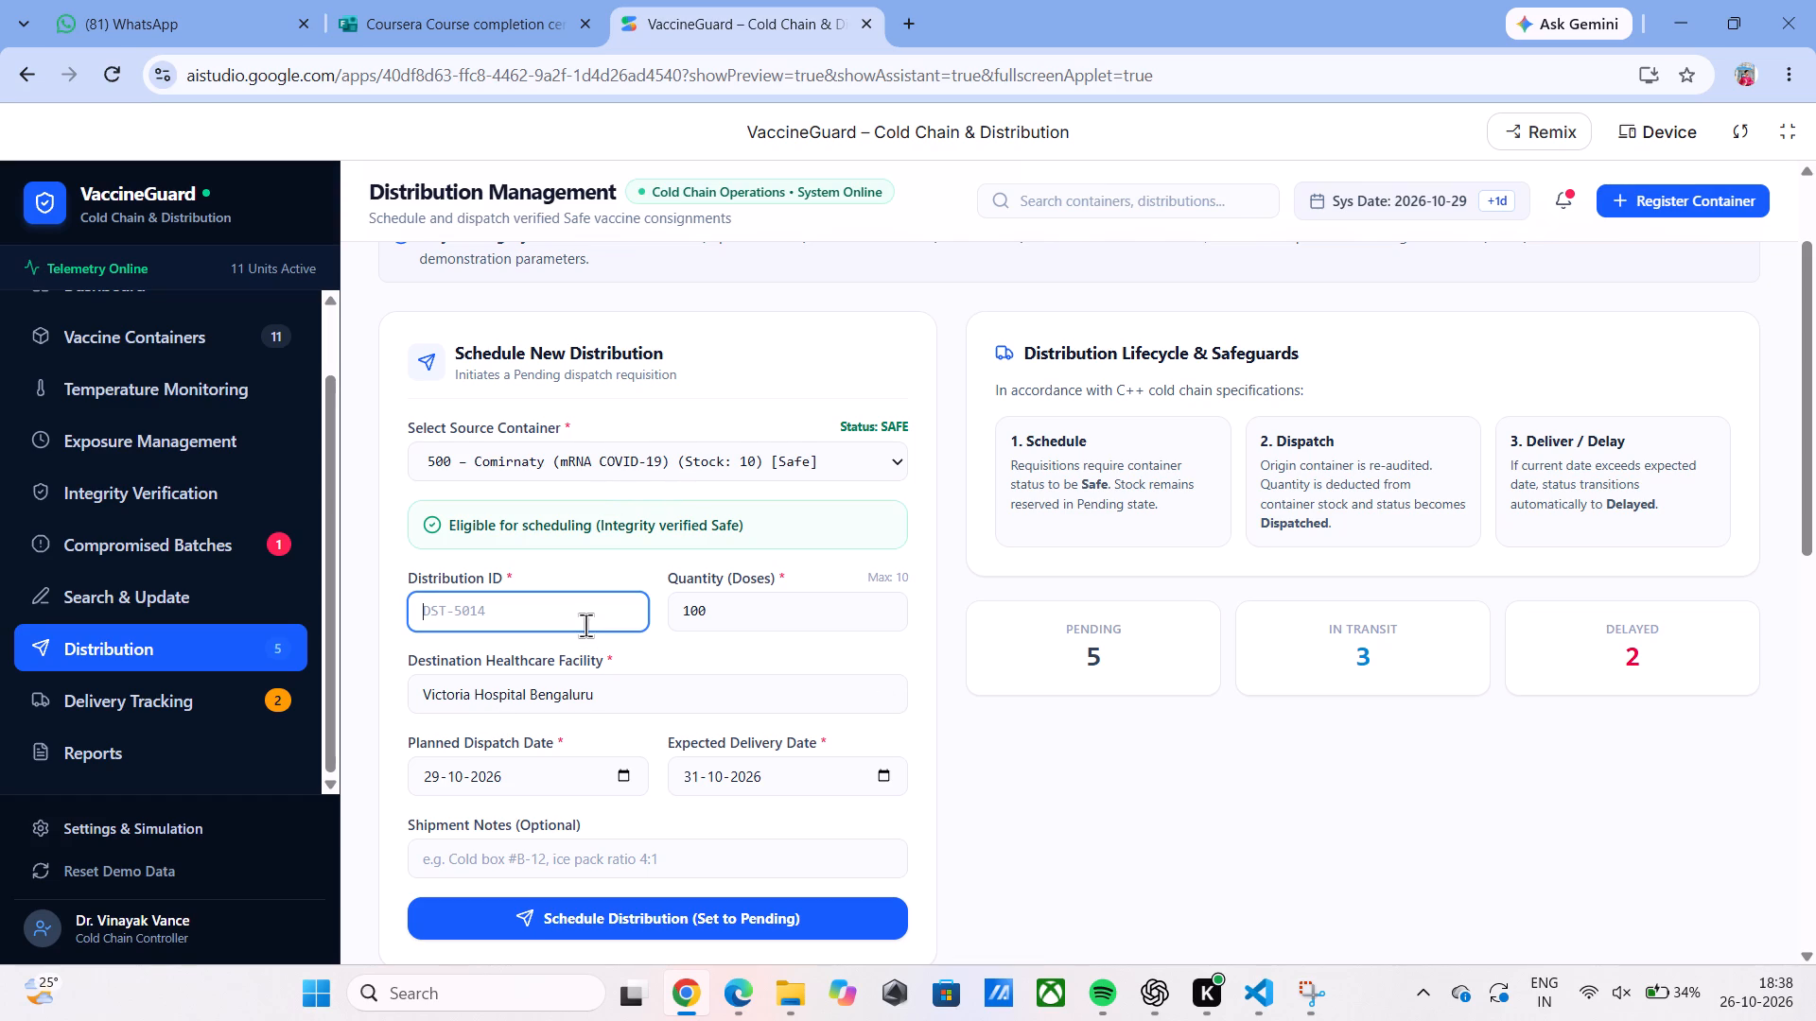
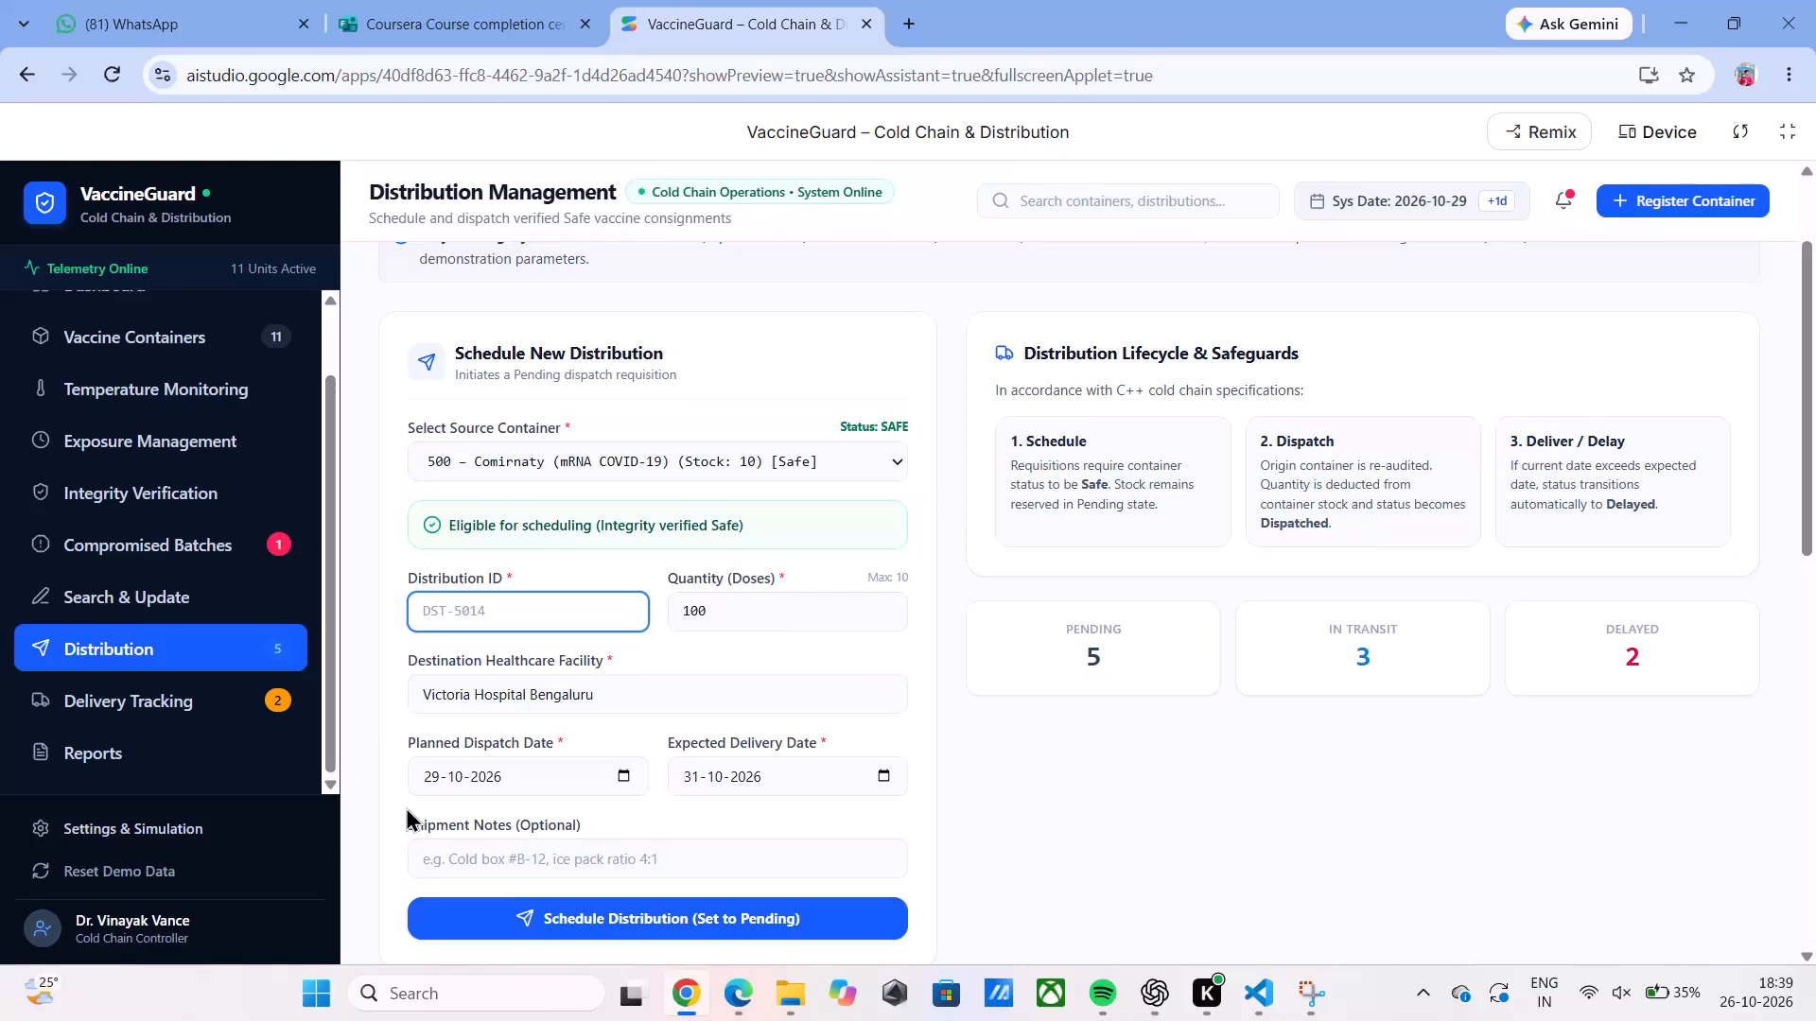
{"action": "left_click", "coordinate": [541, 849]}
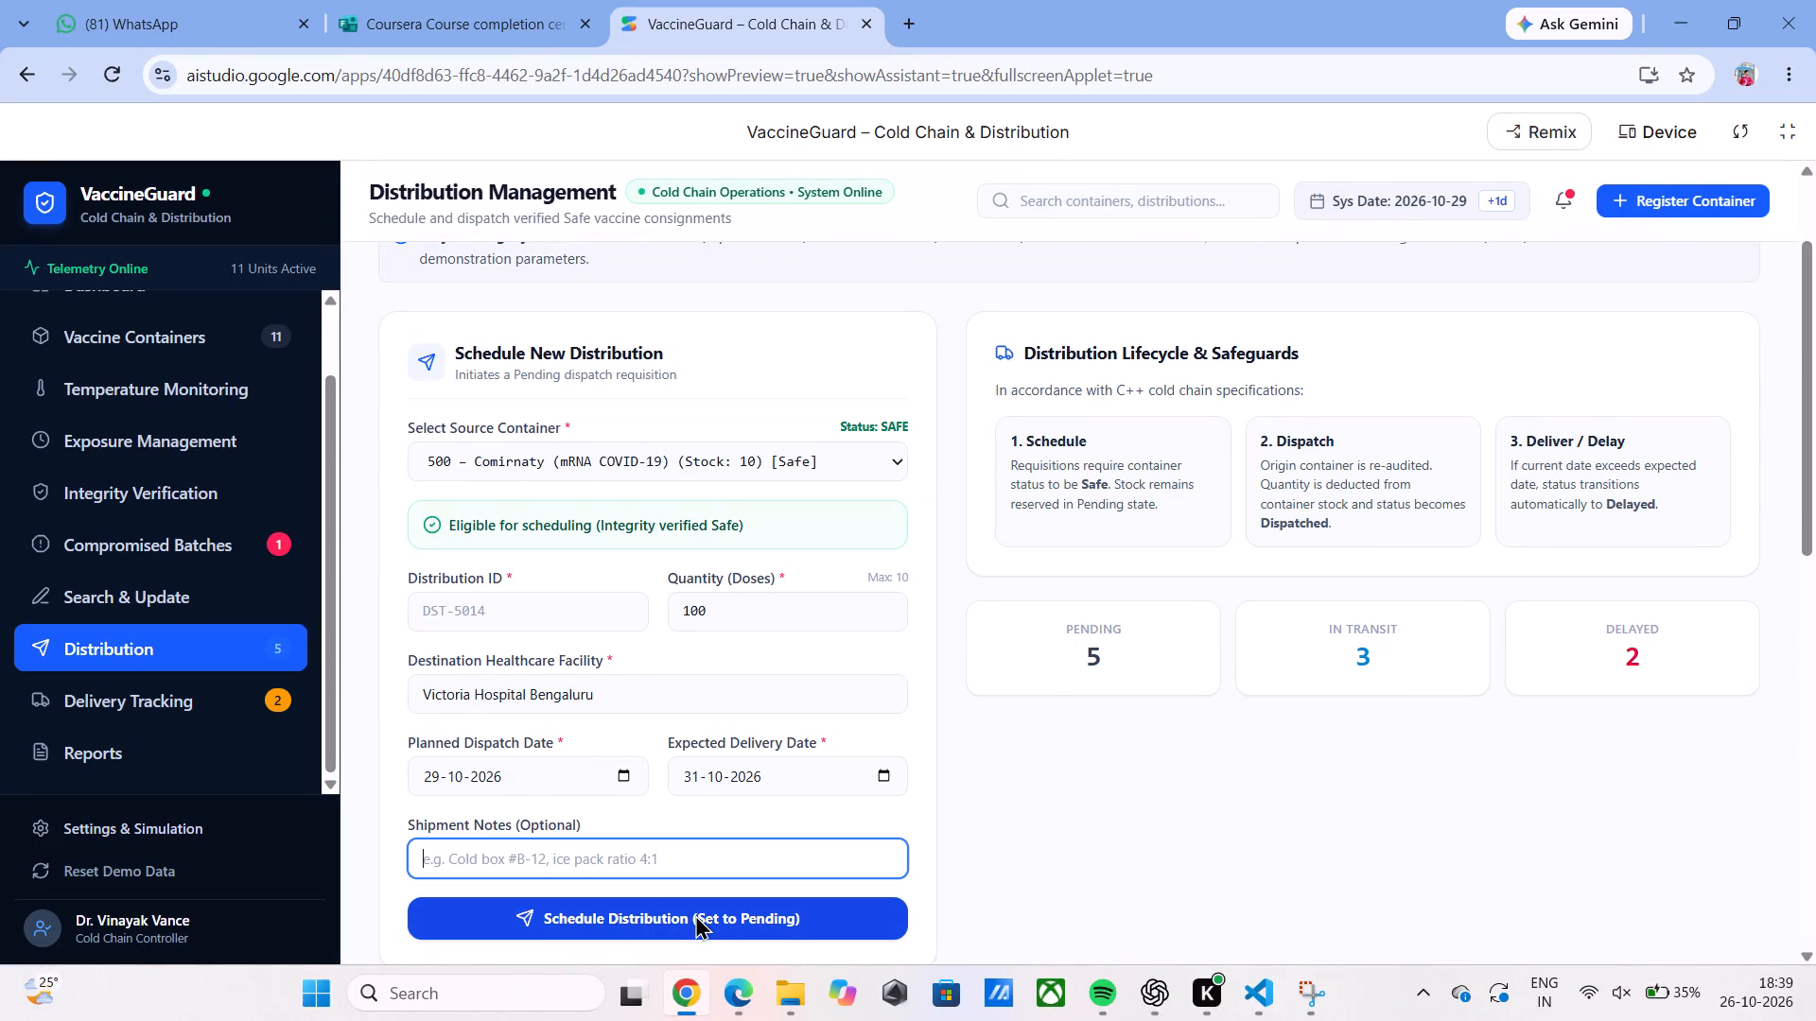
Authorize the dispatch of pending distribution DST-5012 from container VC-1004 to Victoria Hospital Bengaluru.
{"action": "scroll", "coordinate": [639, 774], "scroll_direction": "down", "scroll_amount": 2}
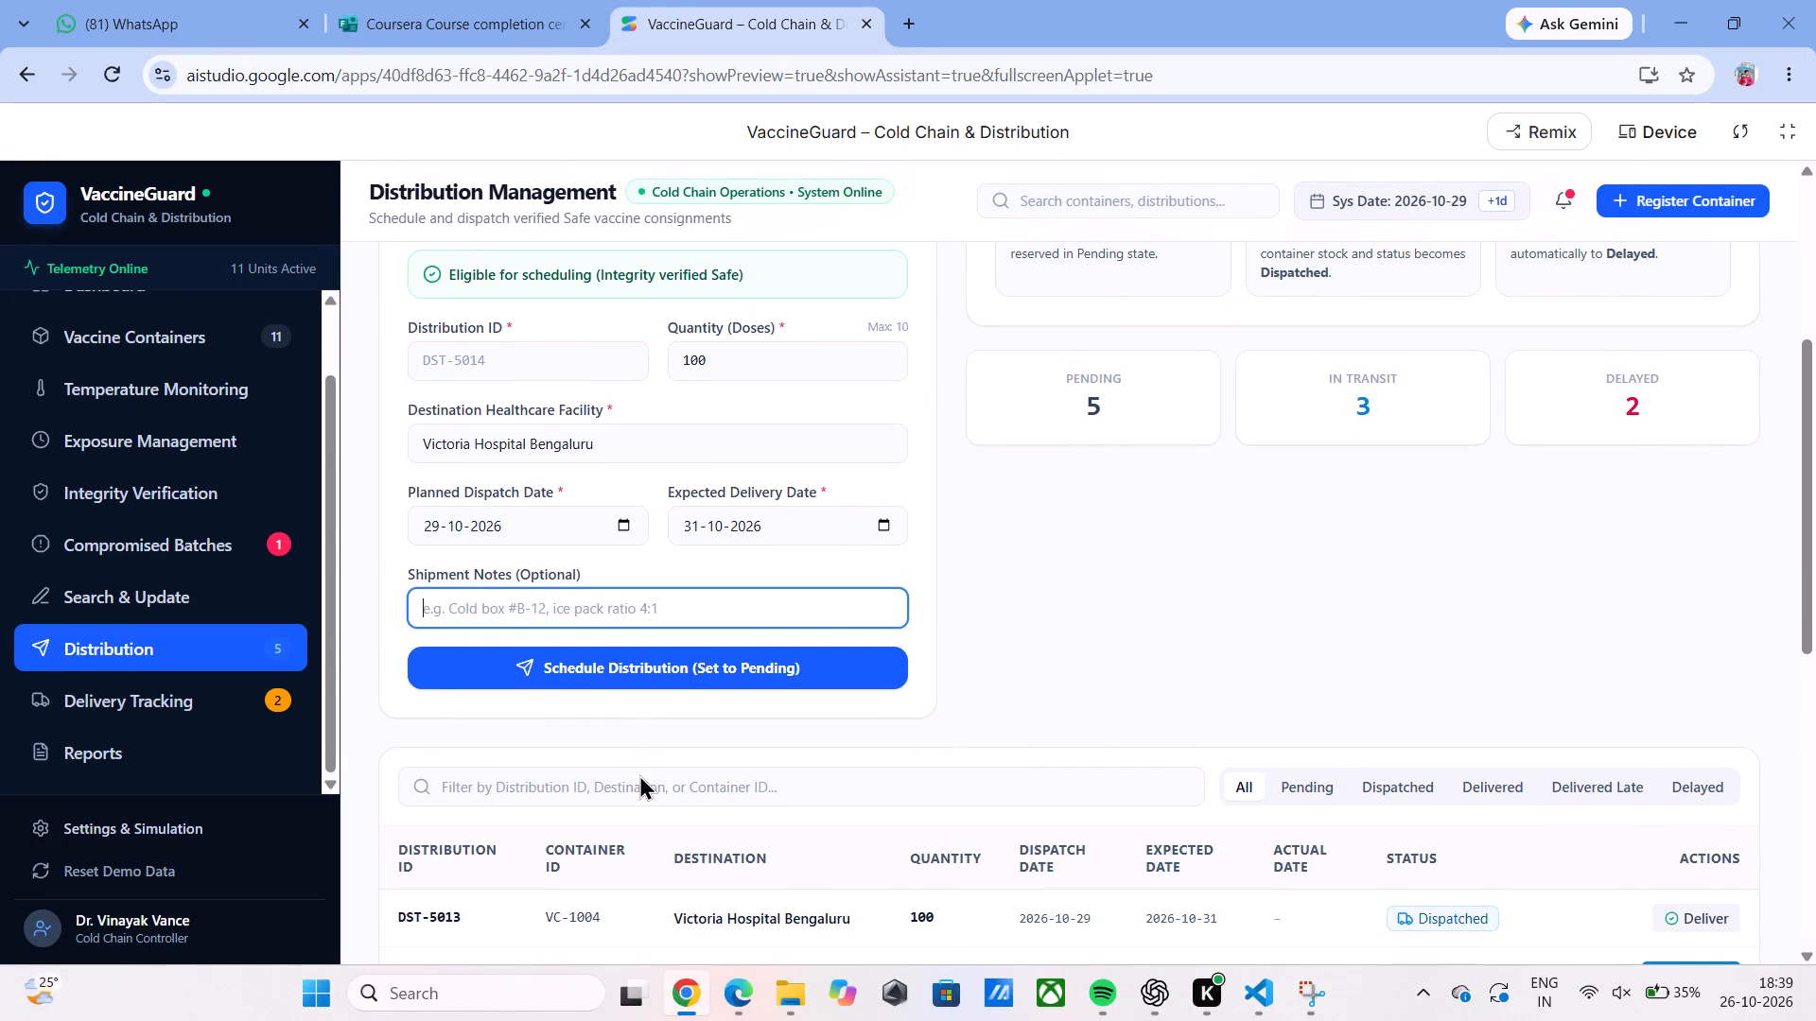
{"action": "scroll", "coordinate": [639, 774], "scroll_direction": "down", "scroll_amount": 3}
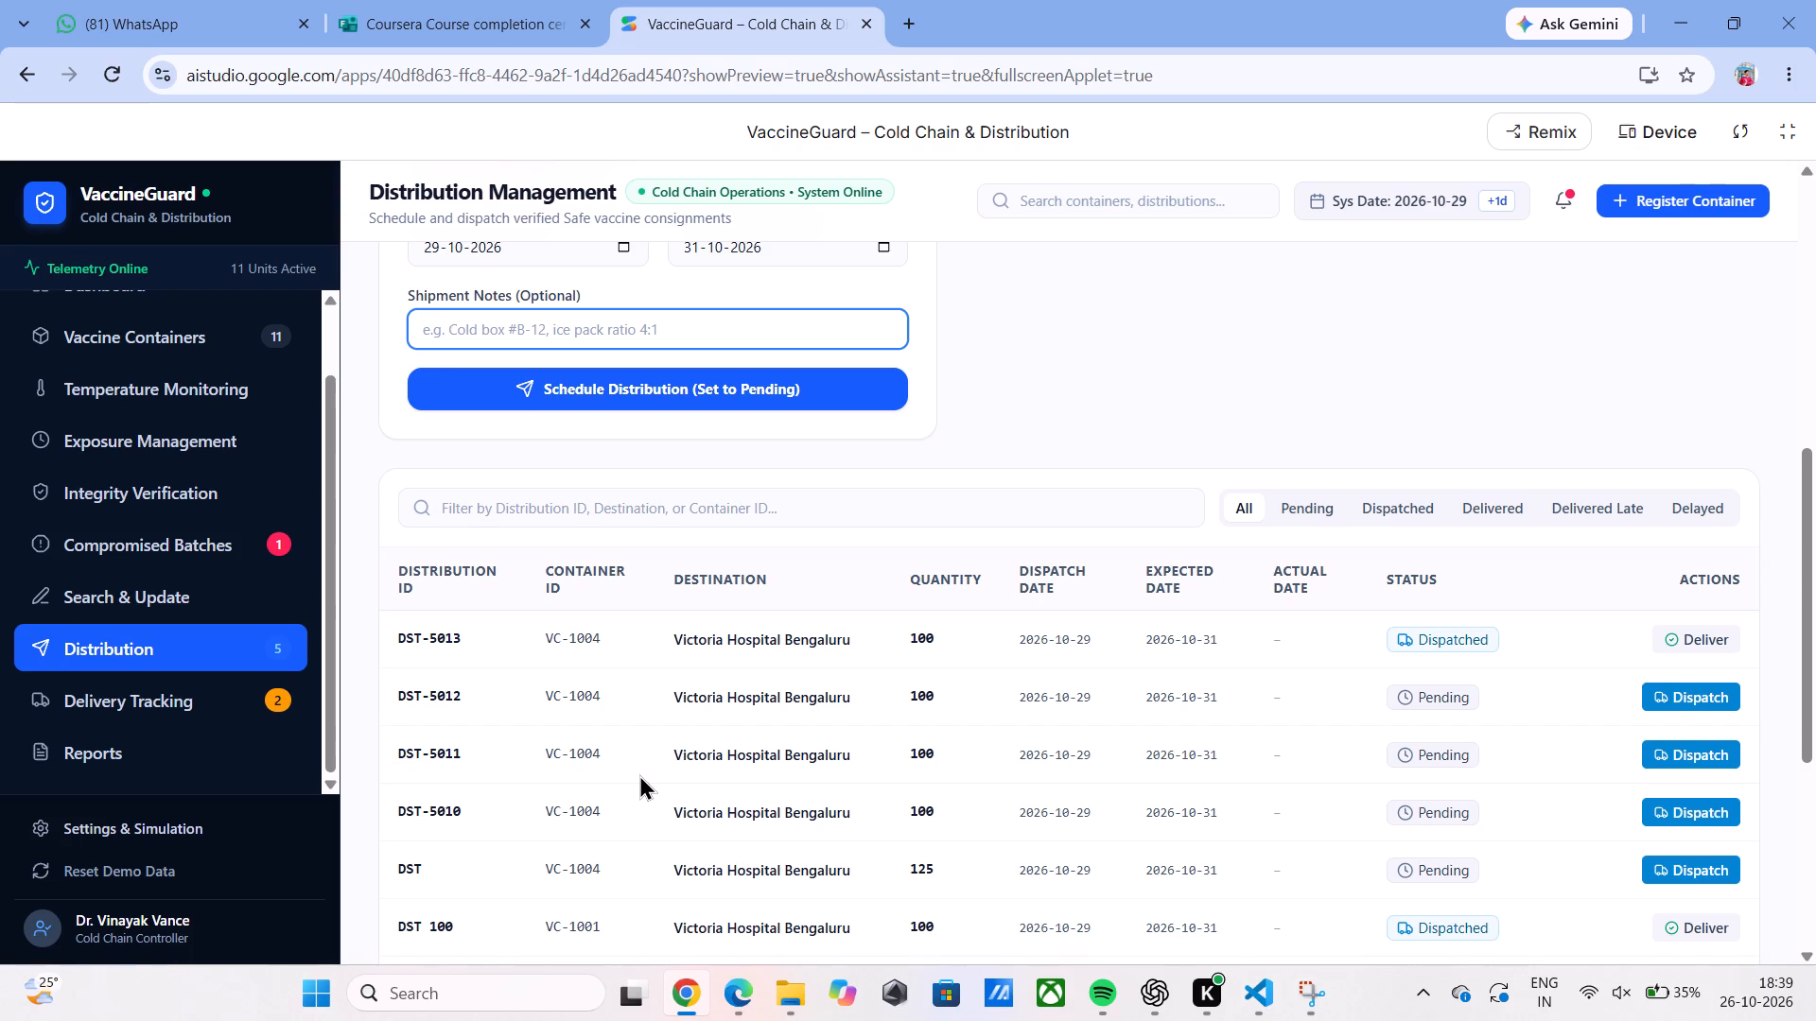
{"action": "scroll", "coordinate": [639, 774], "scroll_direction": "down", "scroll_amount": 1}
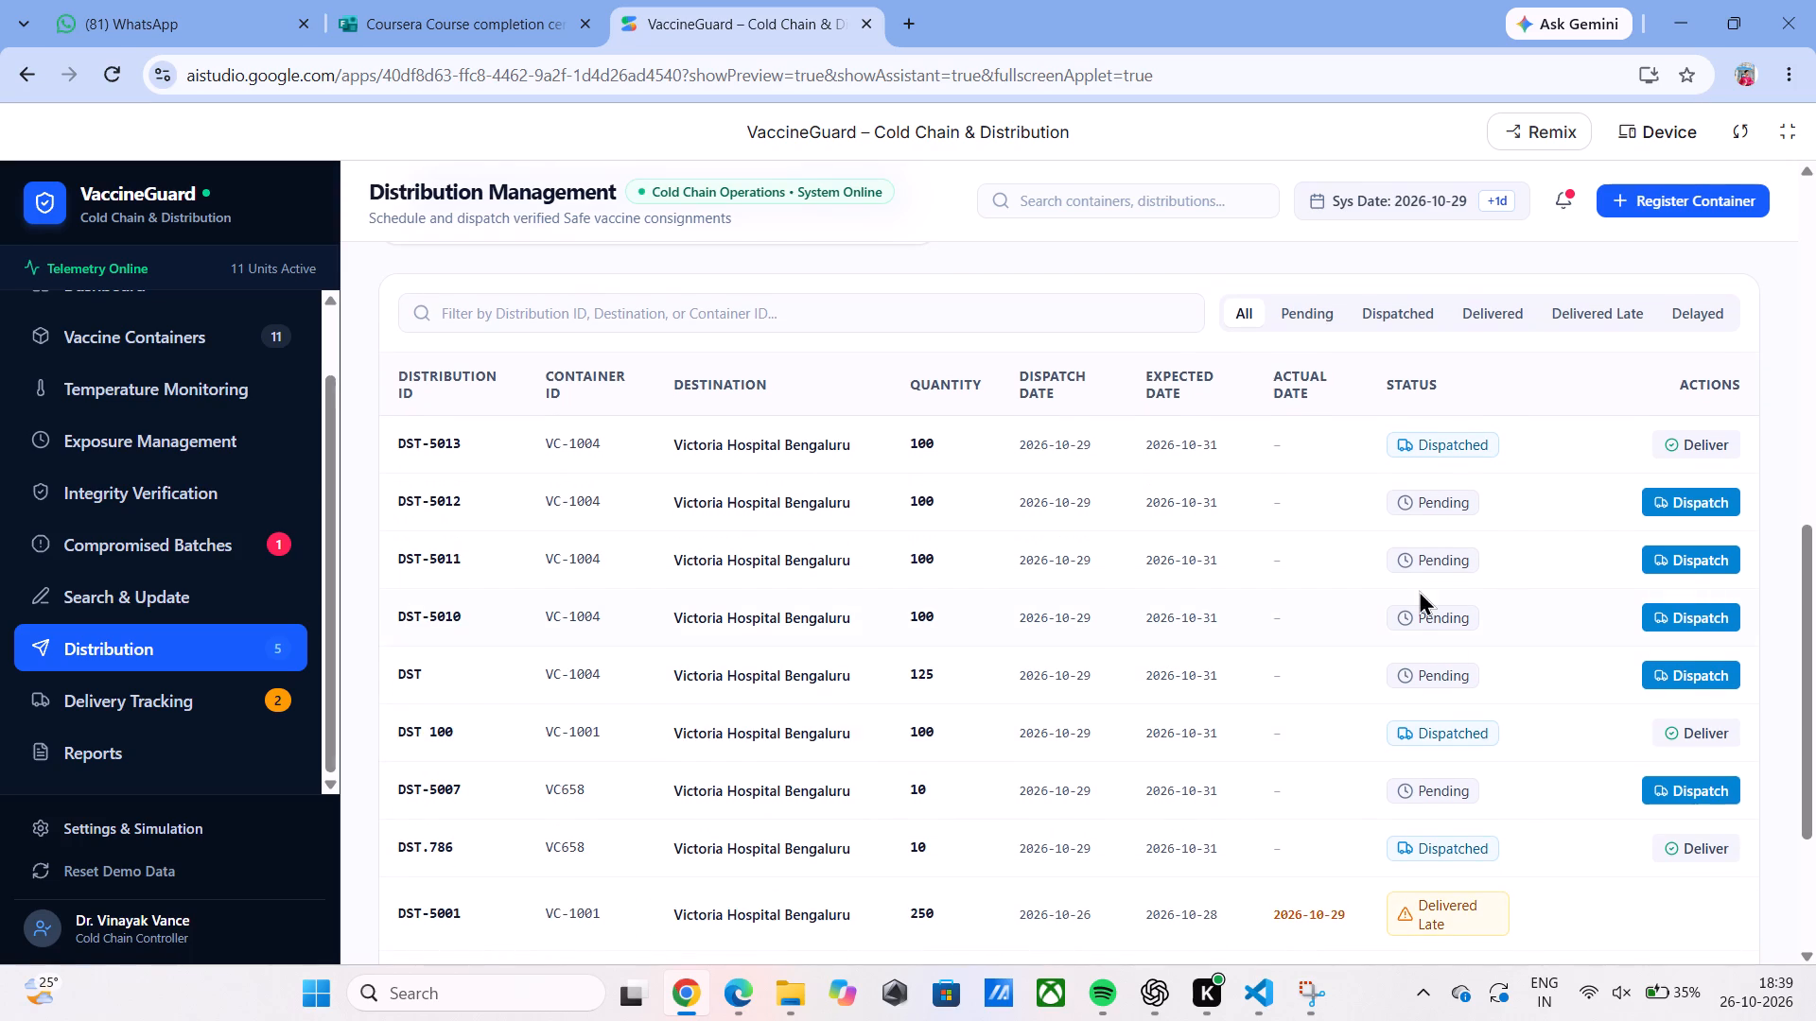
{"action": "left_click", "coordinate": [1715, 503]}
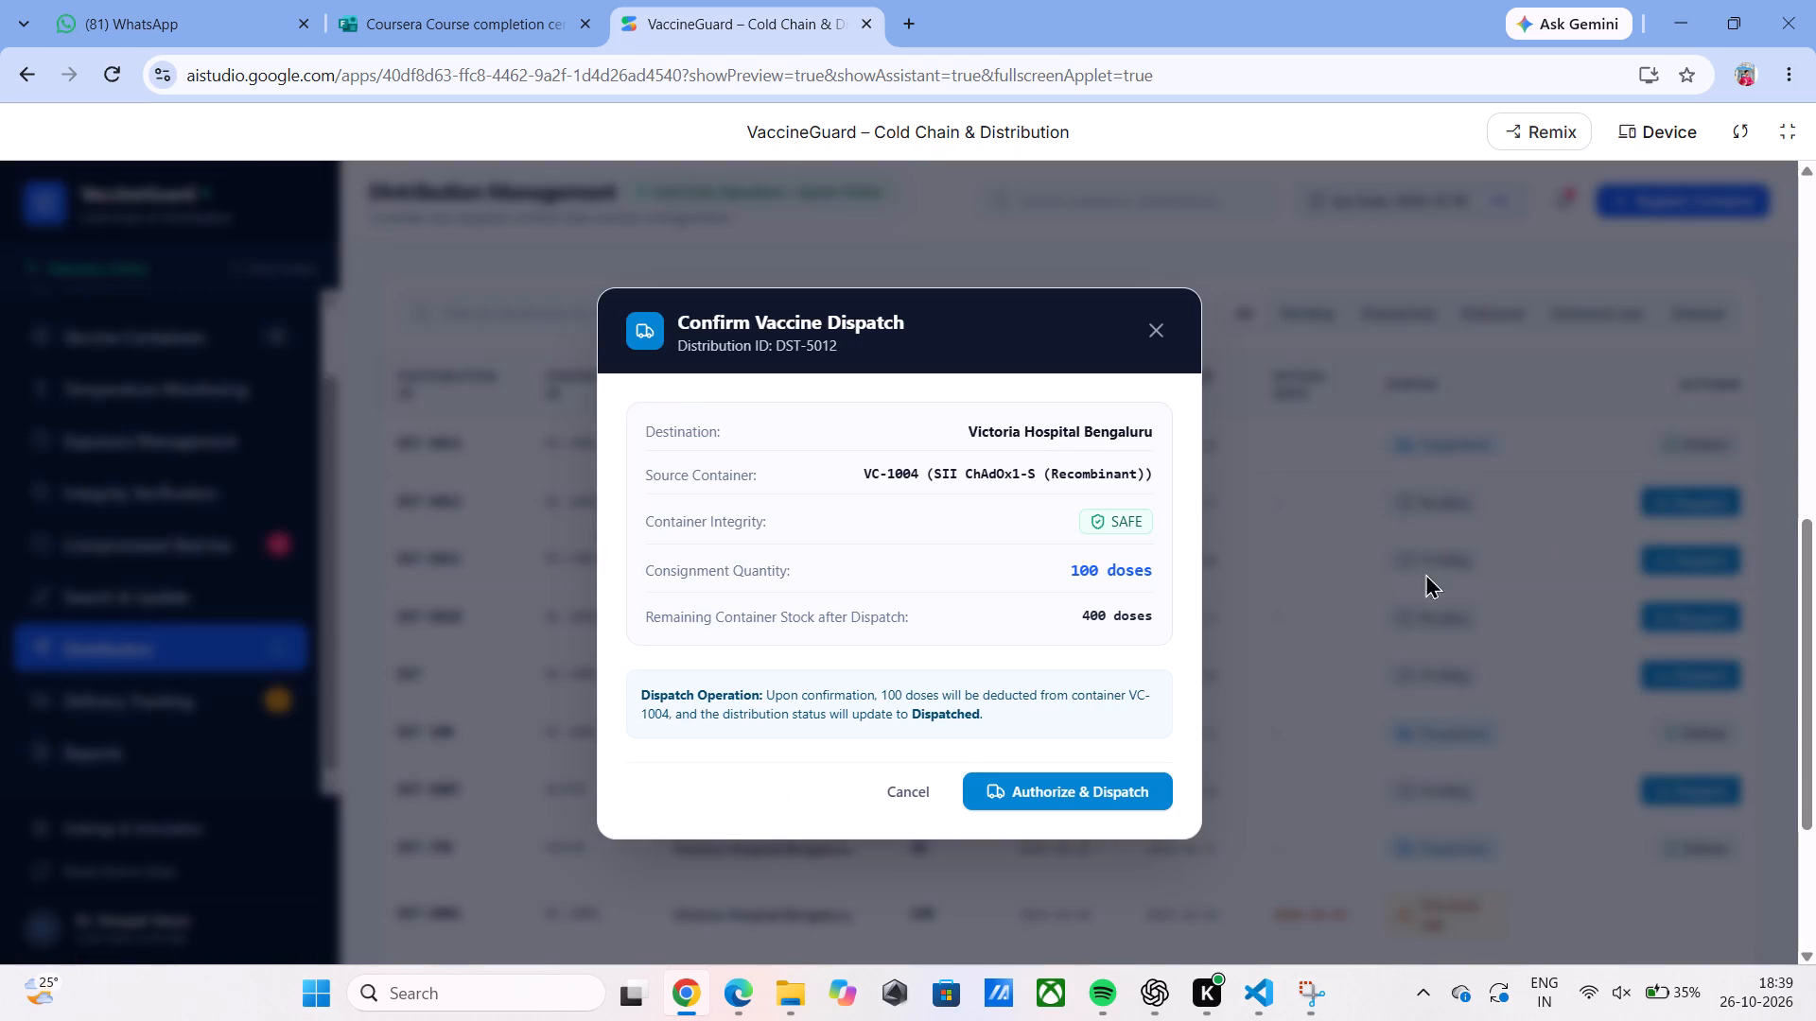
{"action": "left_click", "coordinate": [1046, 792]}
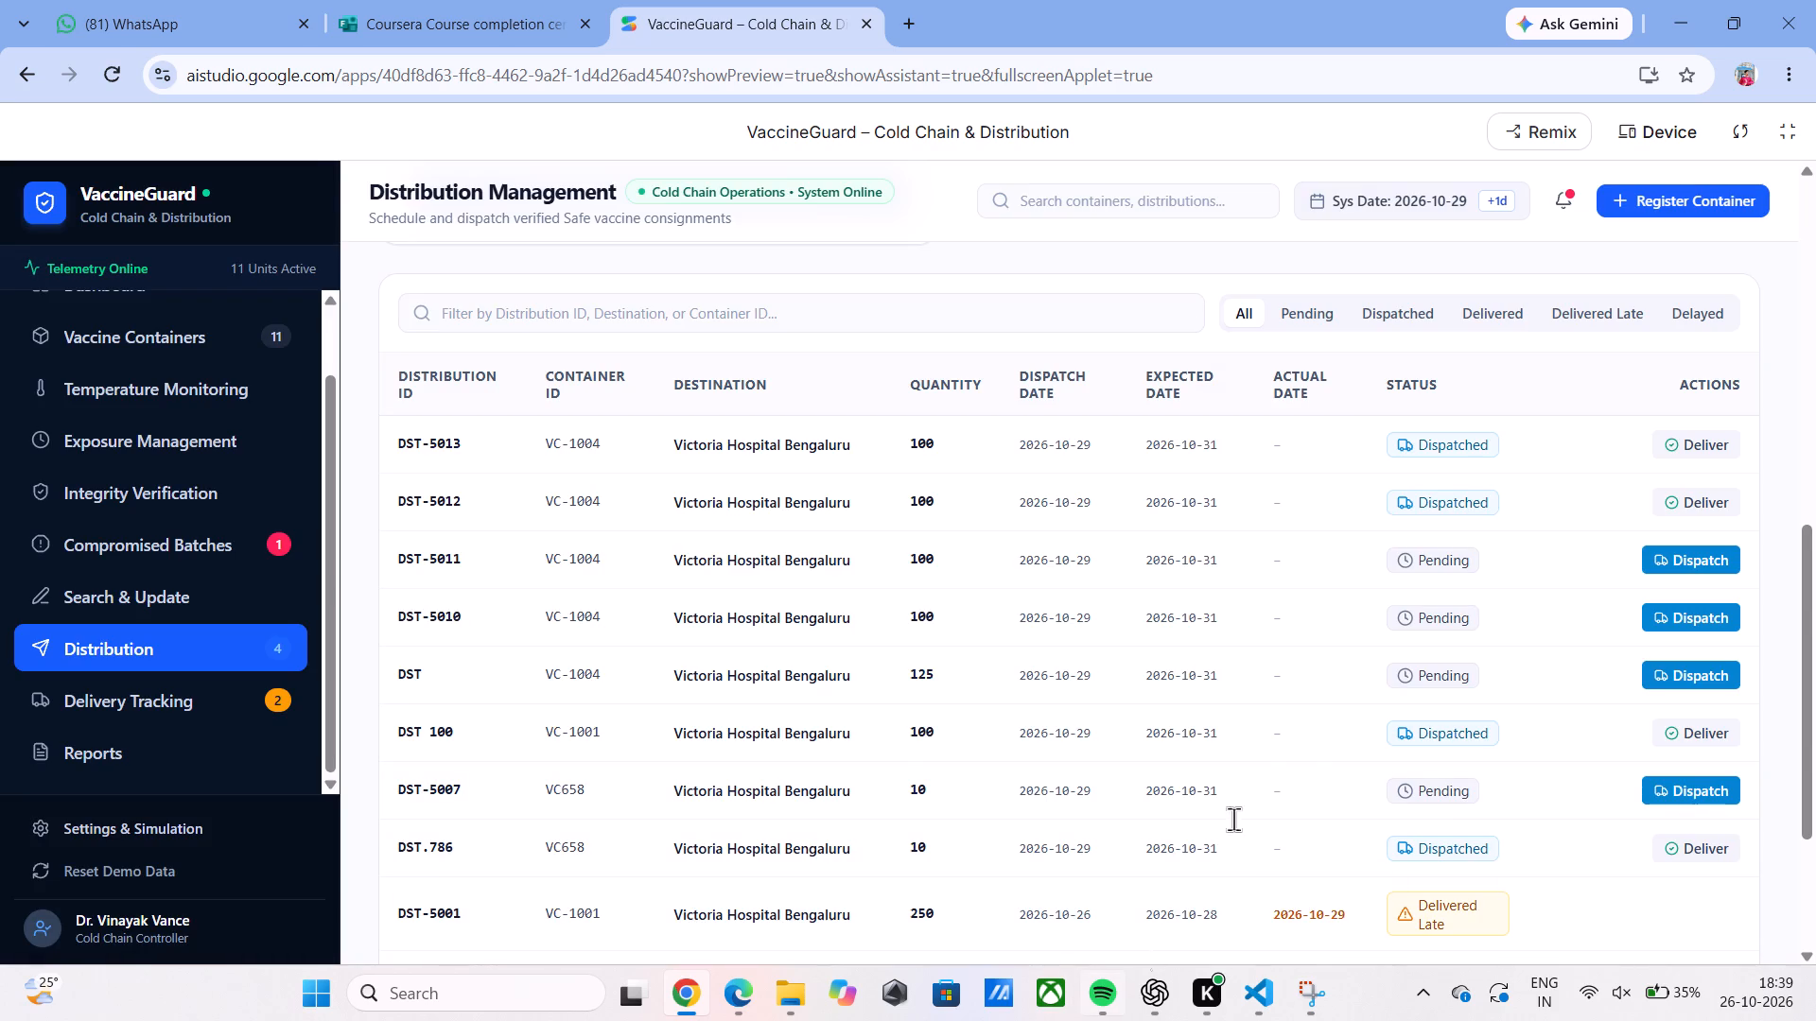
Look through the remaining distributions, then open the Delivery Tracking page and review the delivery sign-off form and shipment lifecycle.
{"action": "scroll", "coordinate": [1368, 615], "scroll_direction": "down", "scroll_amount": 2}
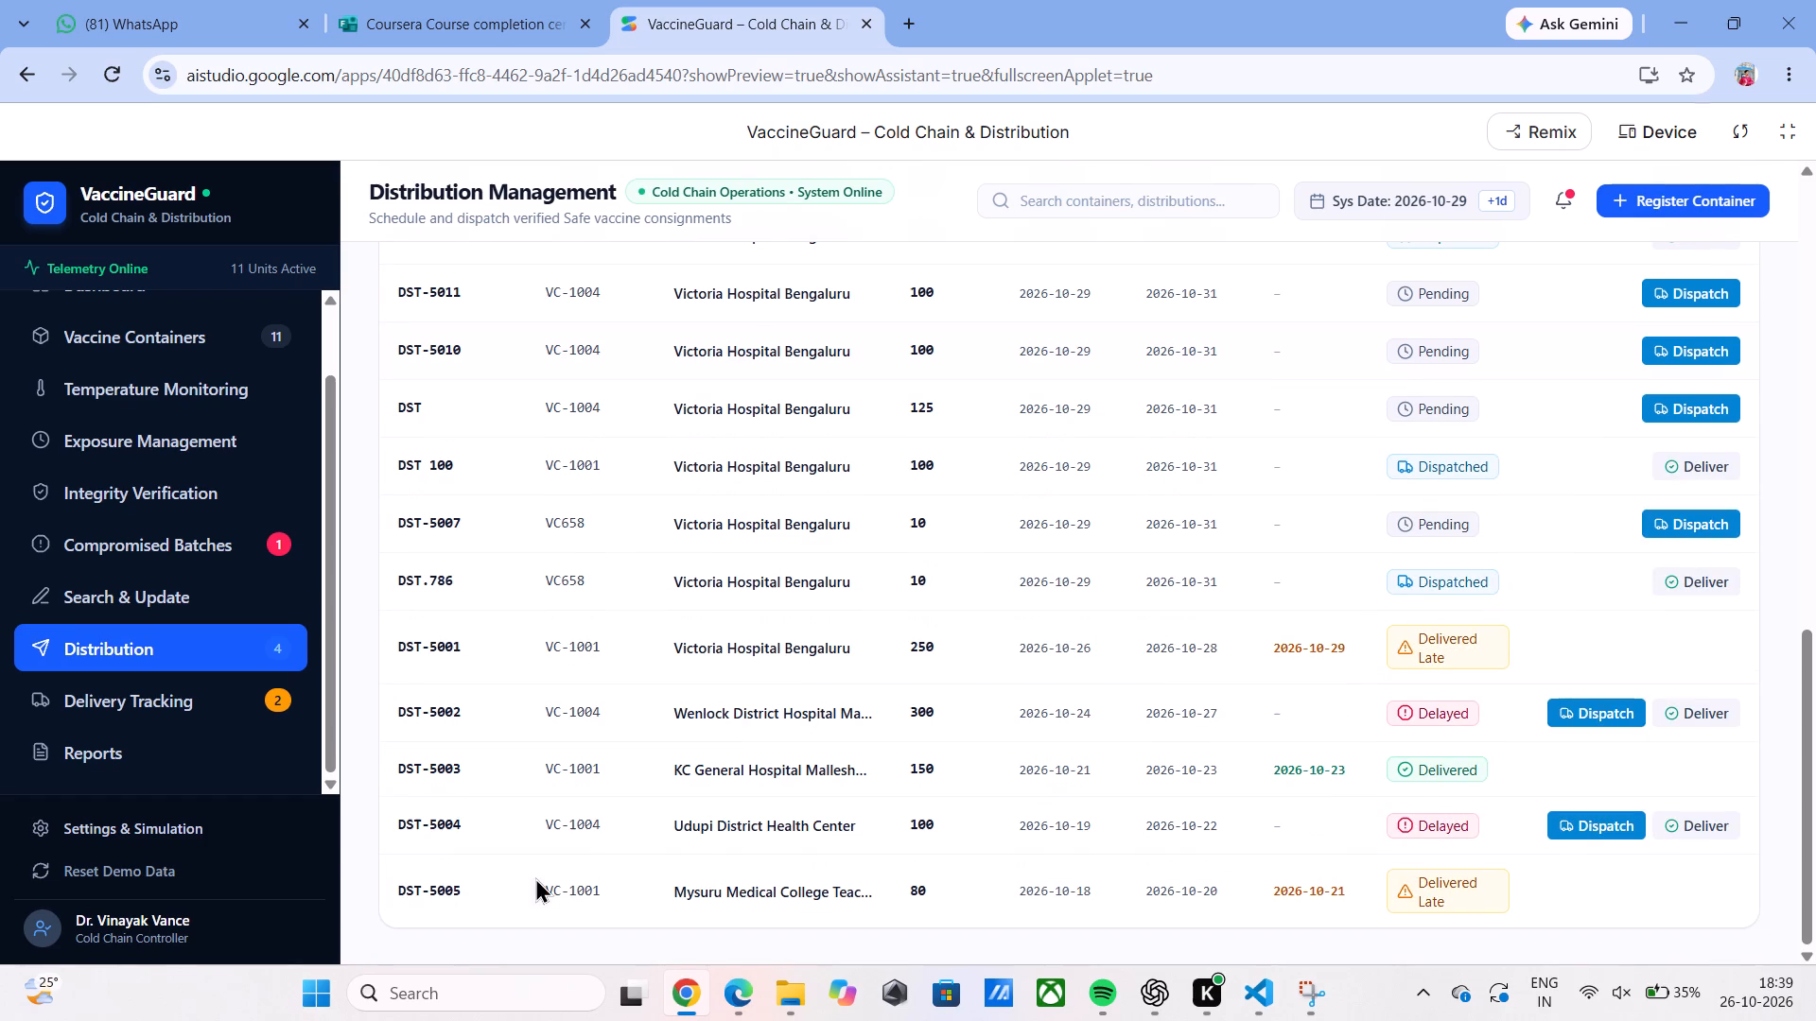
{"action": "left_click", "coordinate": [201, 693]}
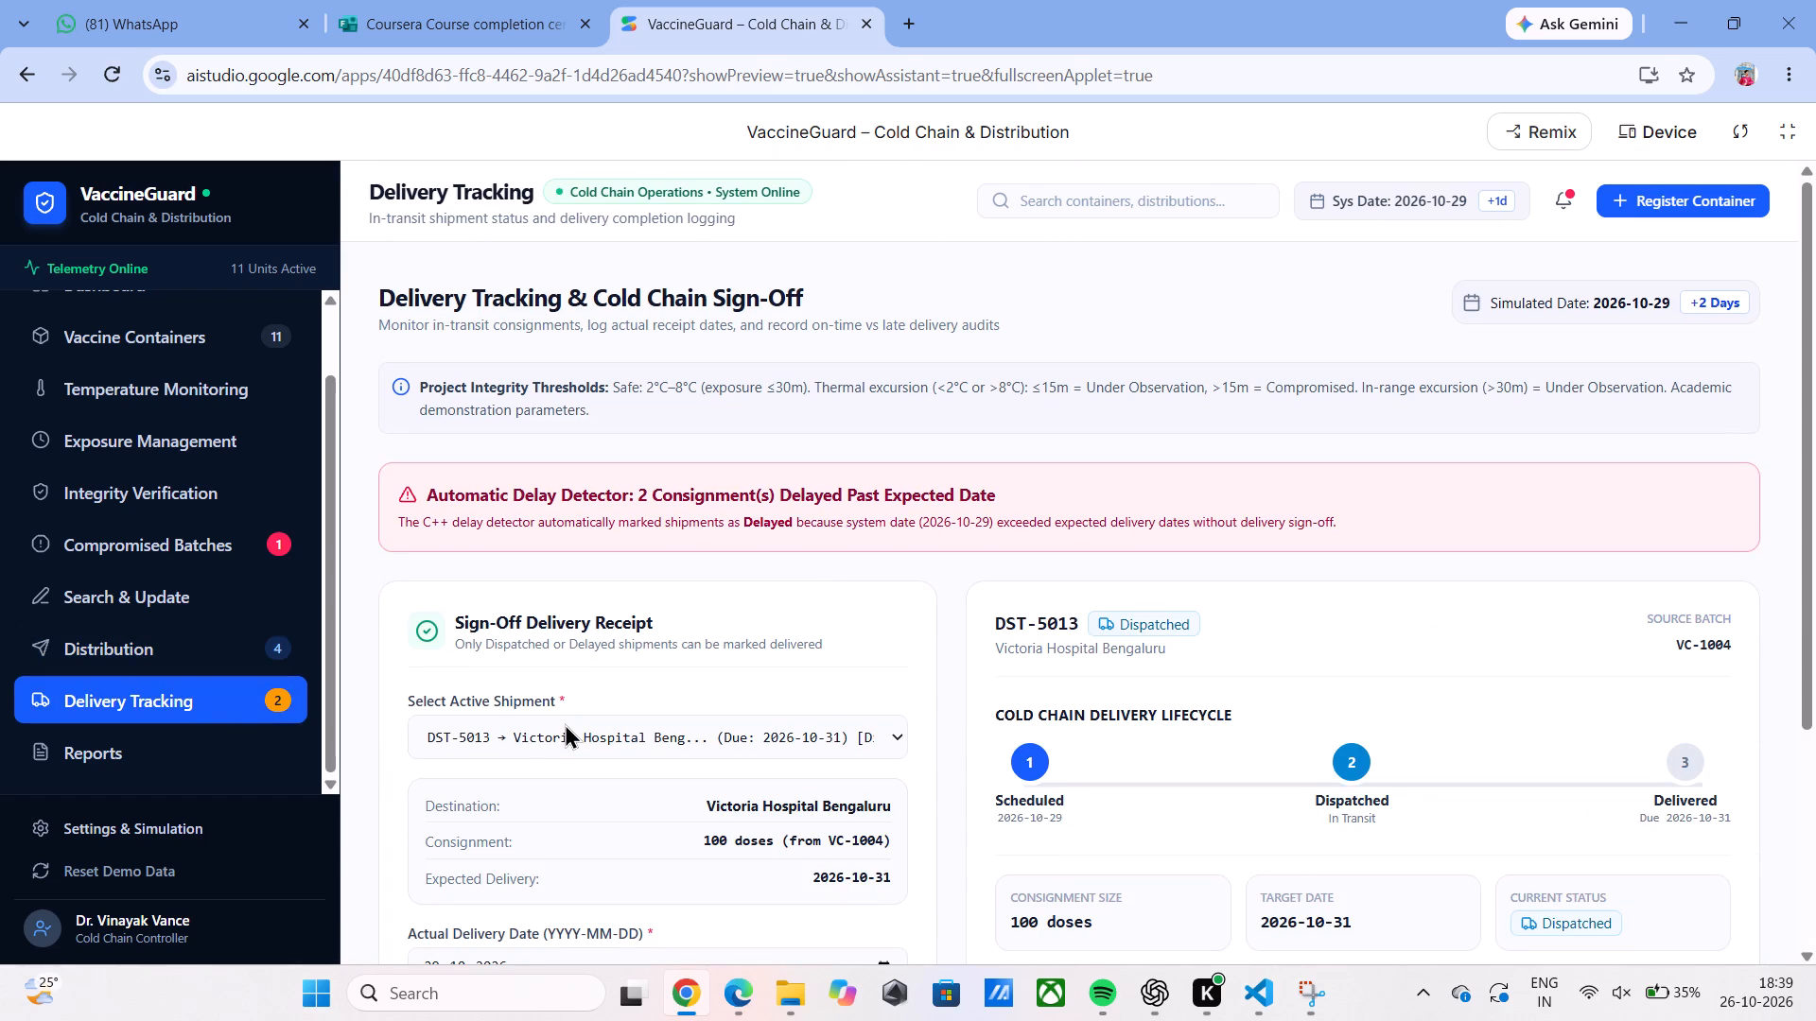
{"action": "scroll", "coordinate": [565, 723], "scroll_direction": "down", "scroll_amount": 1}
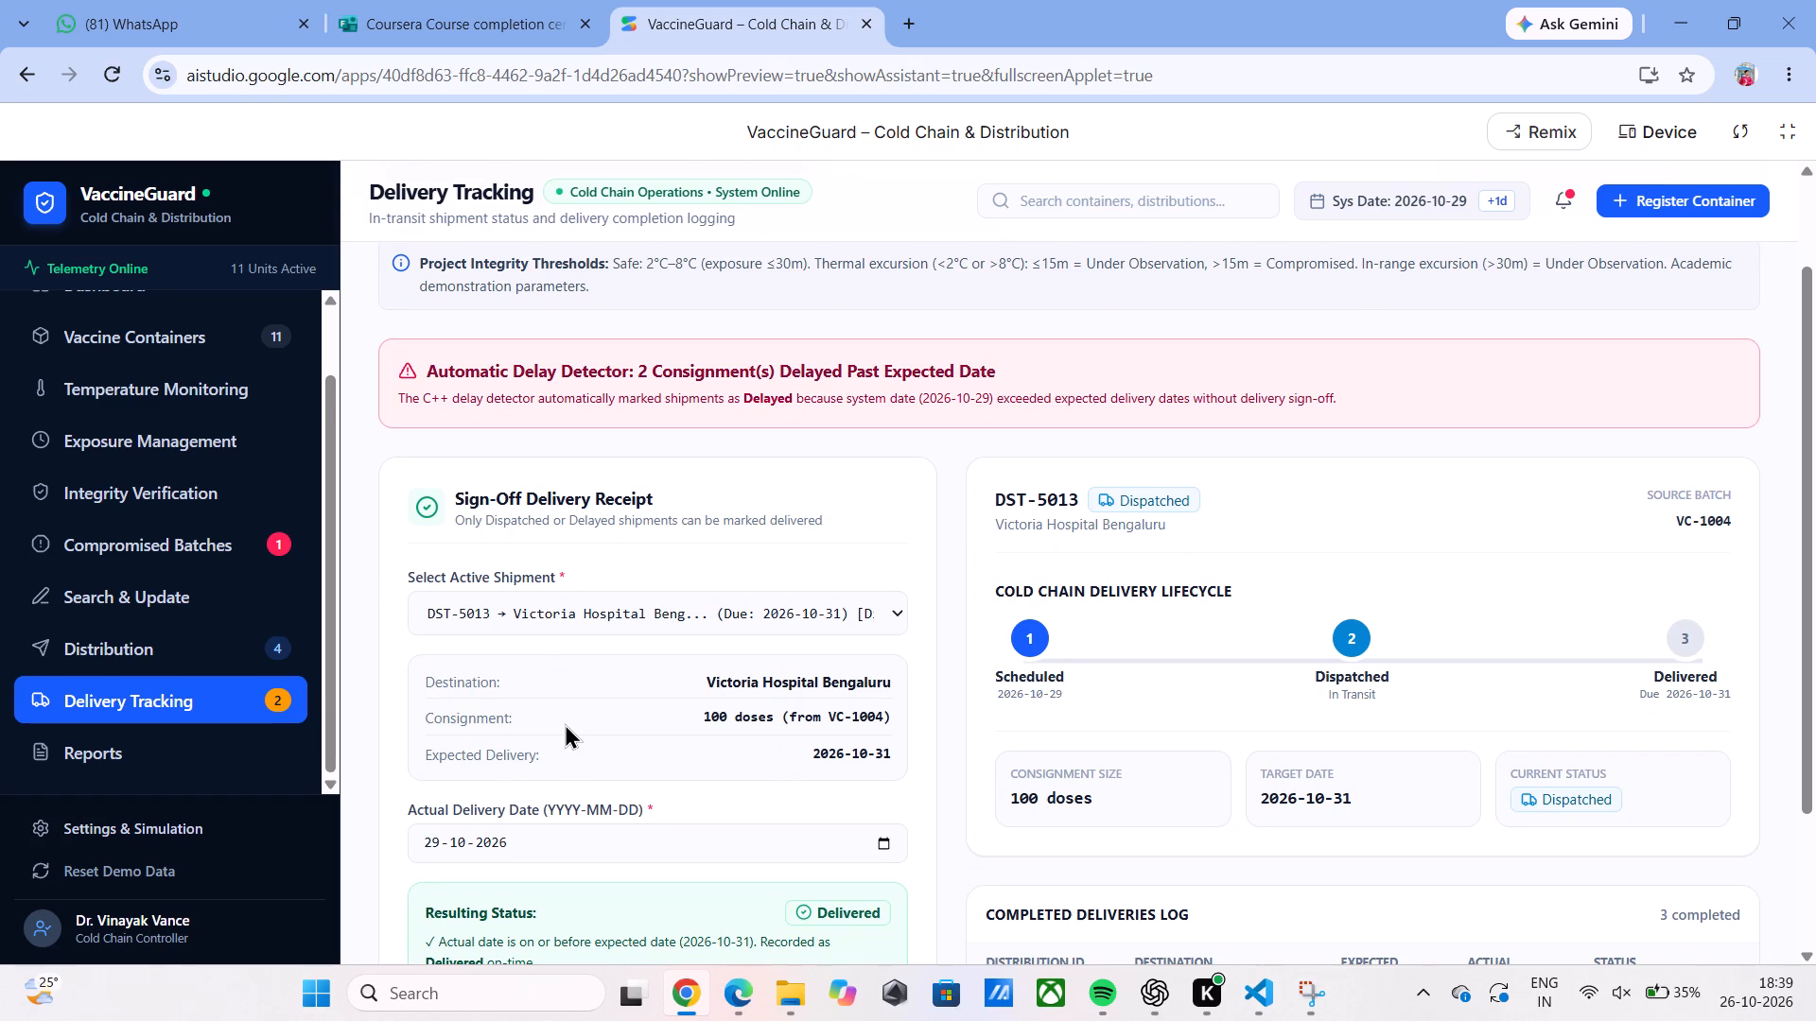
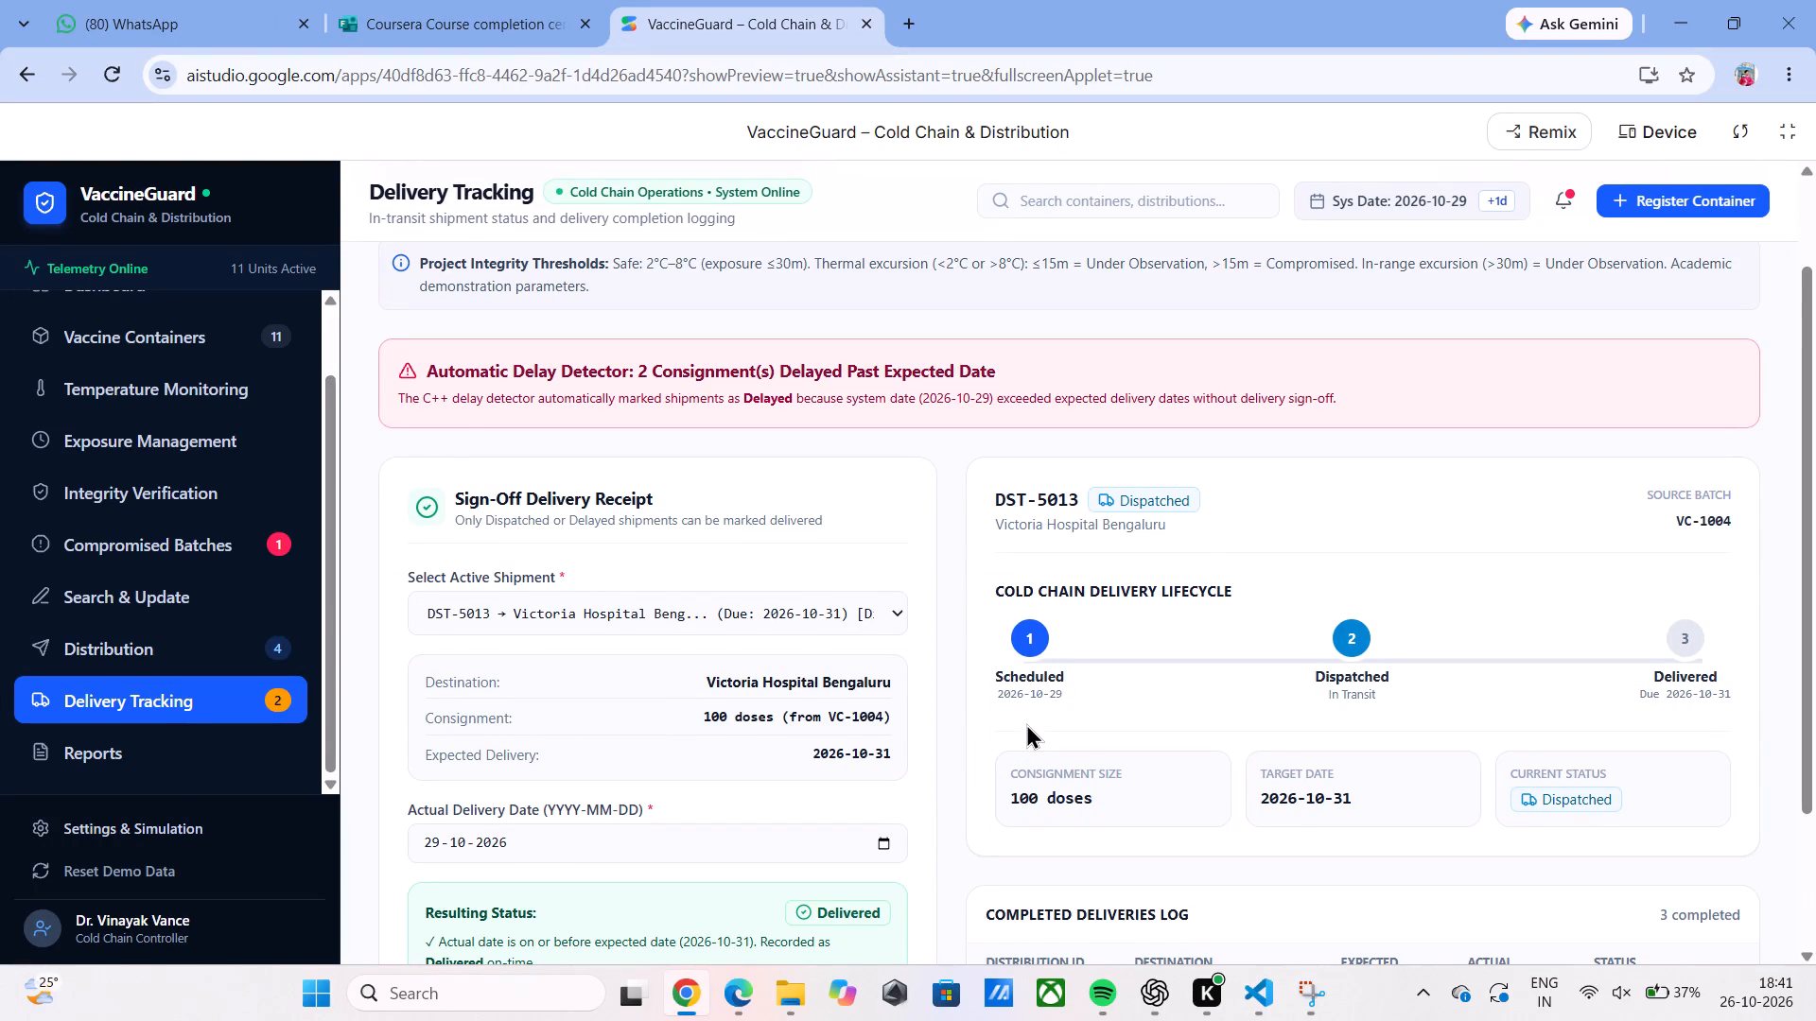
Review the sign-off receipt for shipment DST-5013 to Victoria Hospital Bengaluru and mark it as delivered on 29-10-2026.
{"action": "scroll", "coordinate": [1026, 723], "scroll_direction": "down", "scroll_amount": 1}
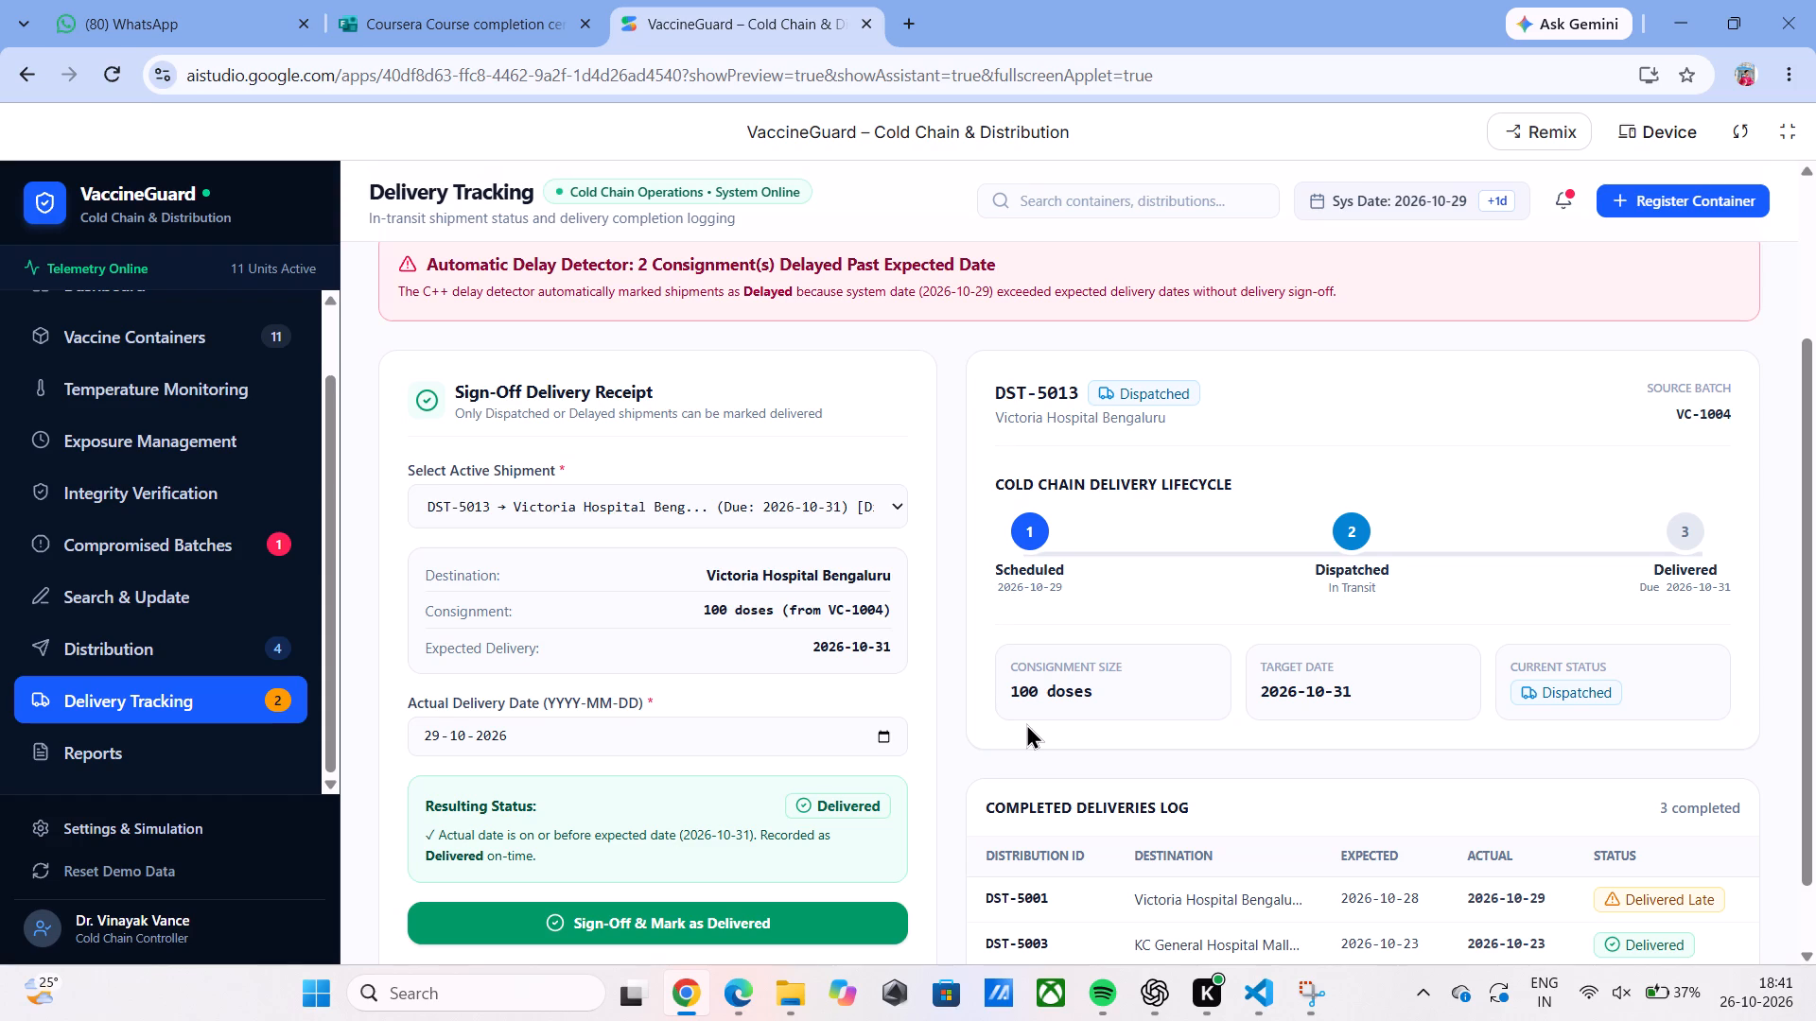
{"action": "scroll", "coordinate": [1026, 723], "scroll_direction": "down", "scroll_amount": 1}
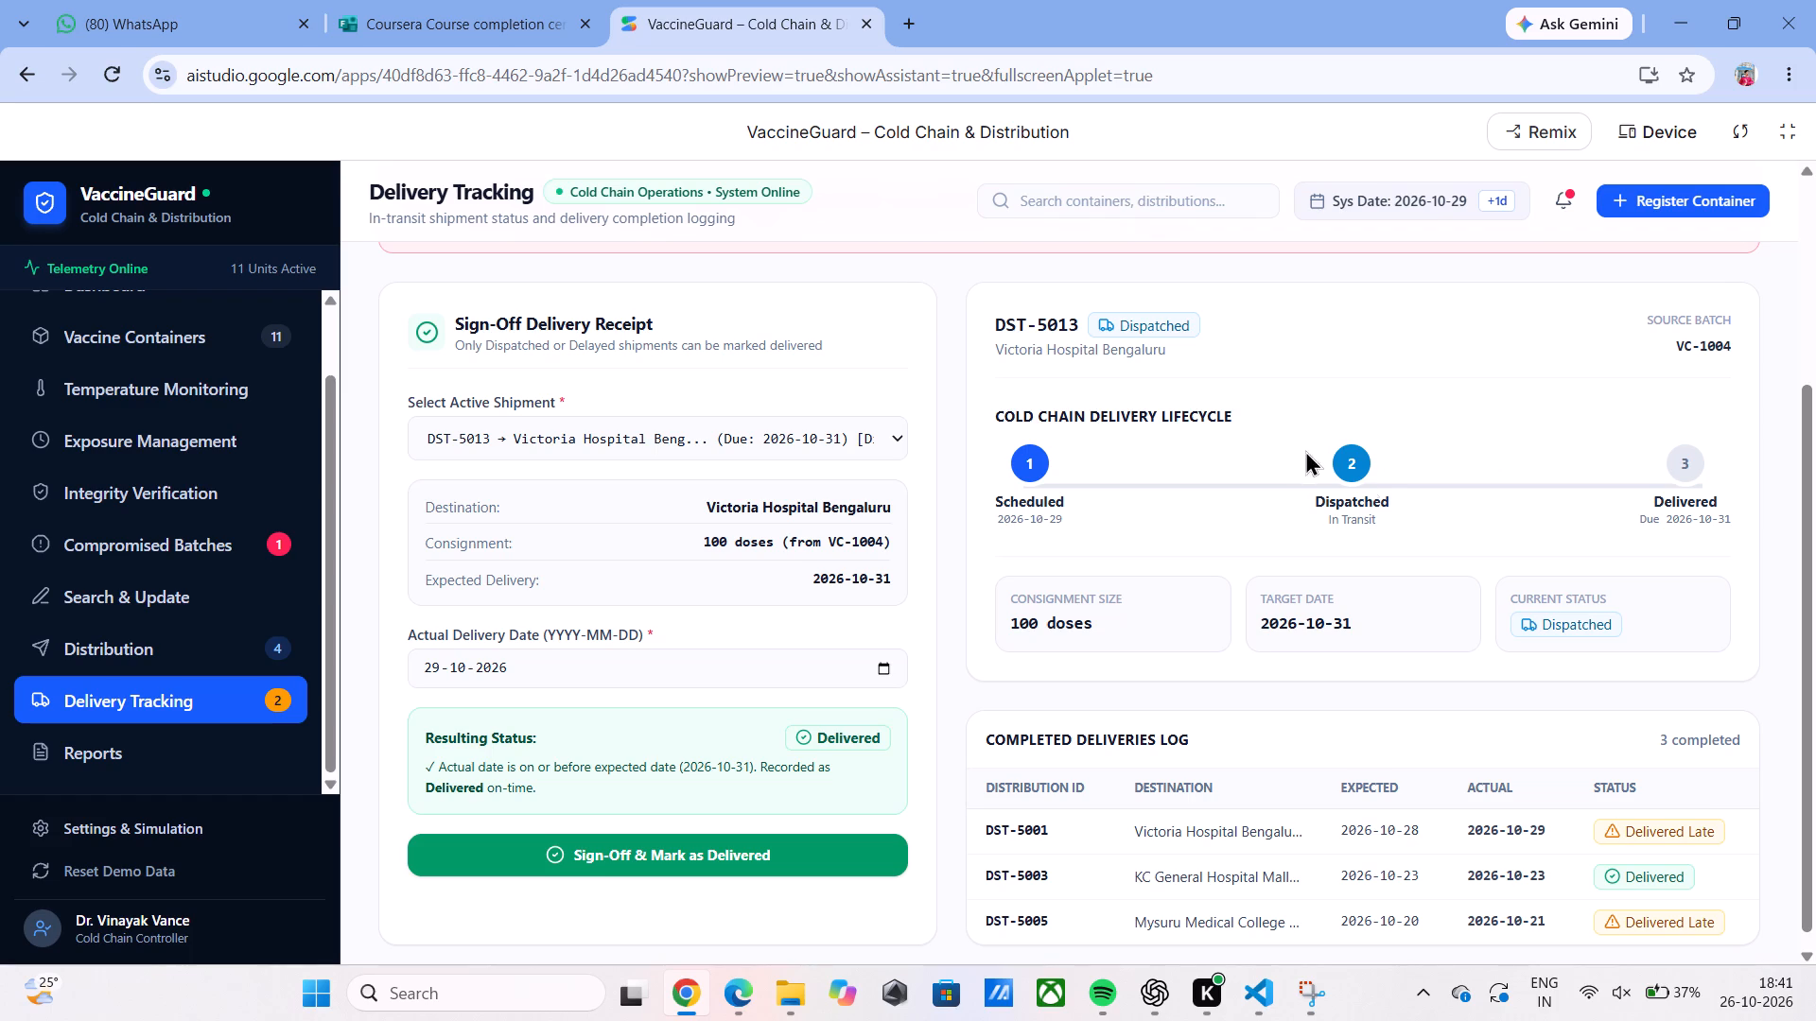
{"action": "scroll", "coordinate": [1084, 637], "scroll_direction": "down", "scroll_amount": 2}
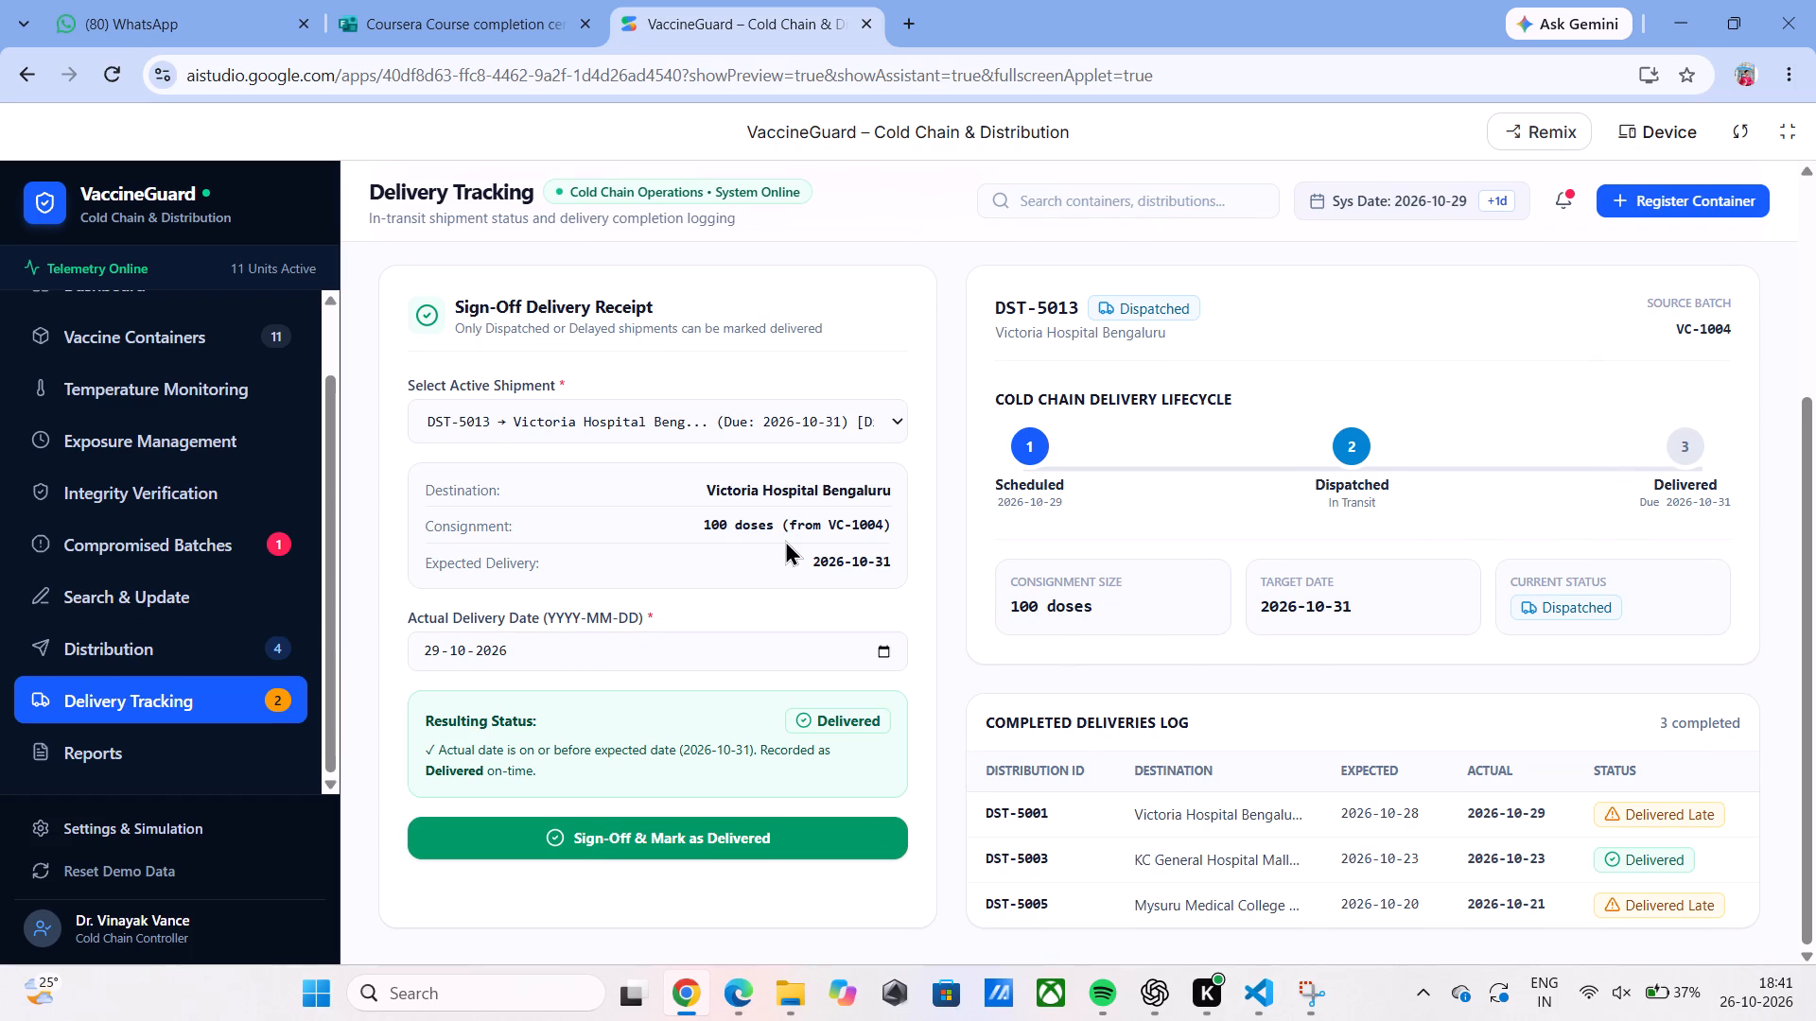
{"action": "scroll", "coordinate": [1519, 896], "scroll_direction": "down", "scroll_amount": 2}
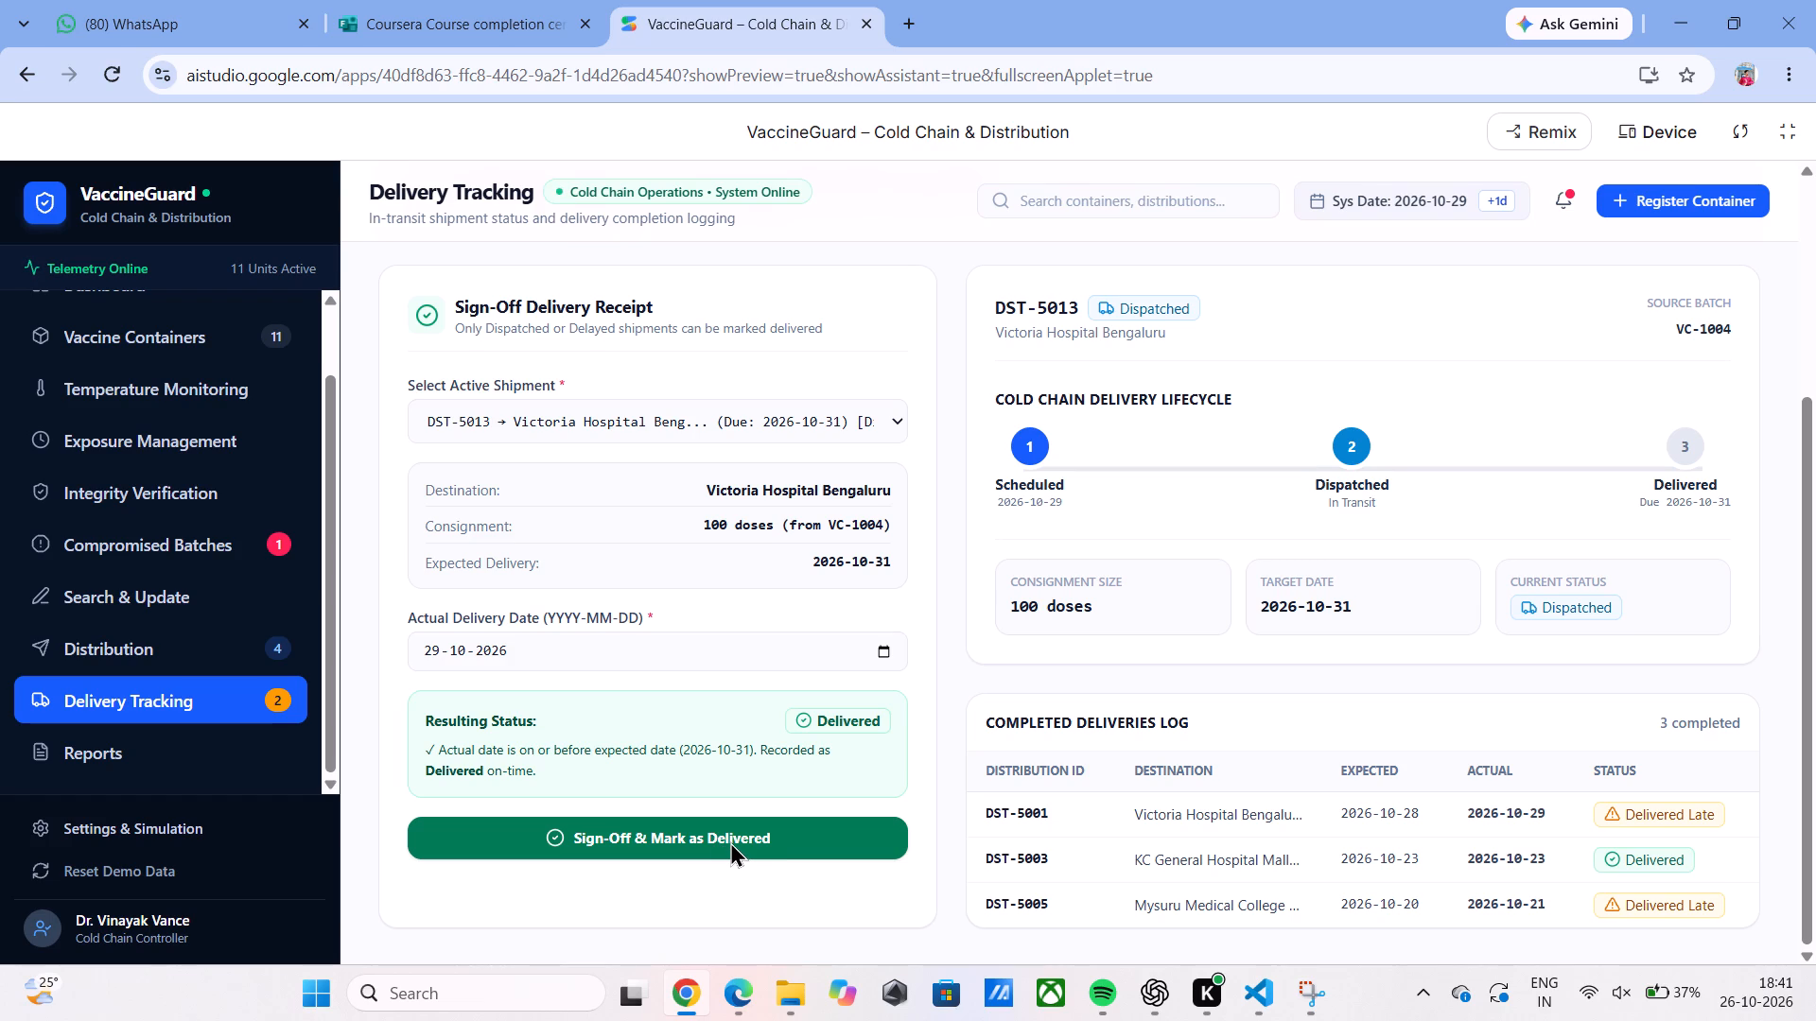
{"action": "scroll", "coordinate": [729, 841], "scroll_direction": "down", "scroll_amount": 3}
{"action": "left_click", "coordinate": [96, 756]}
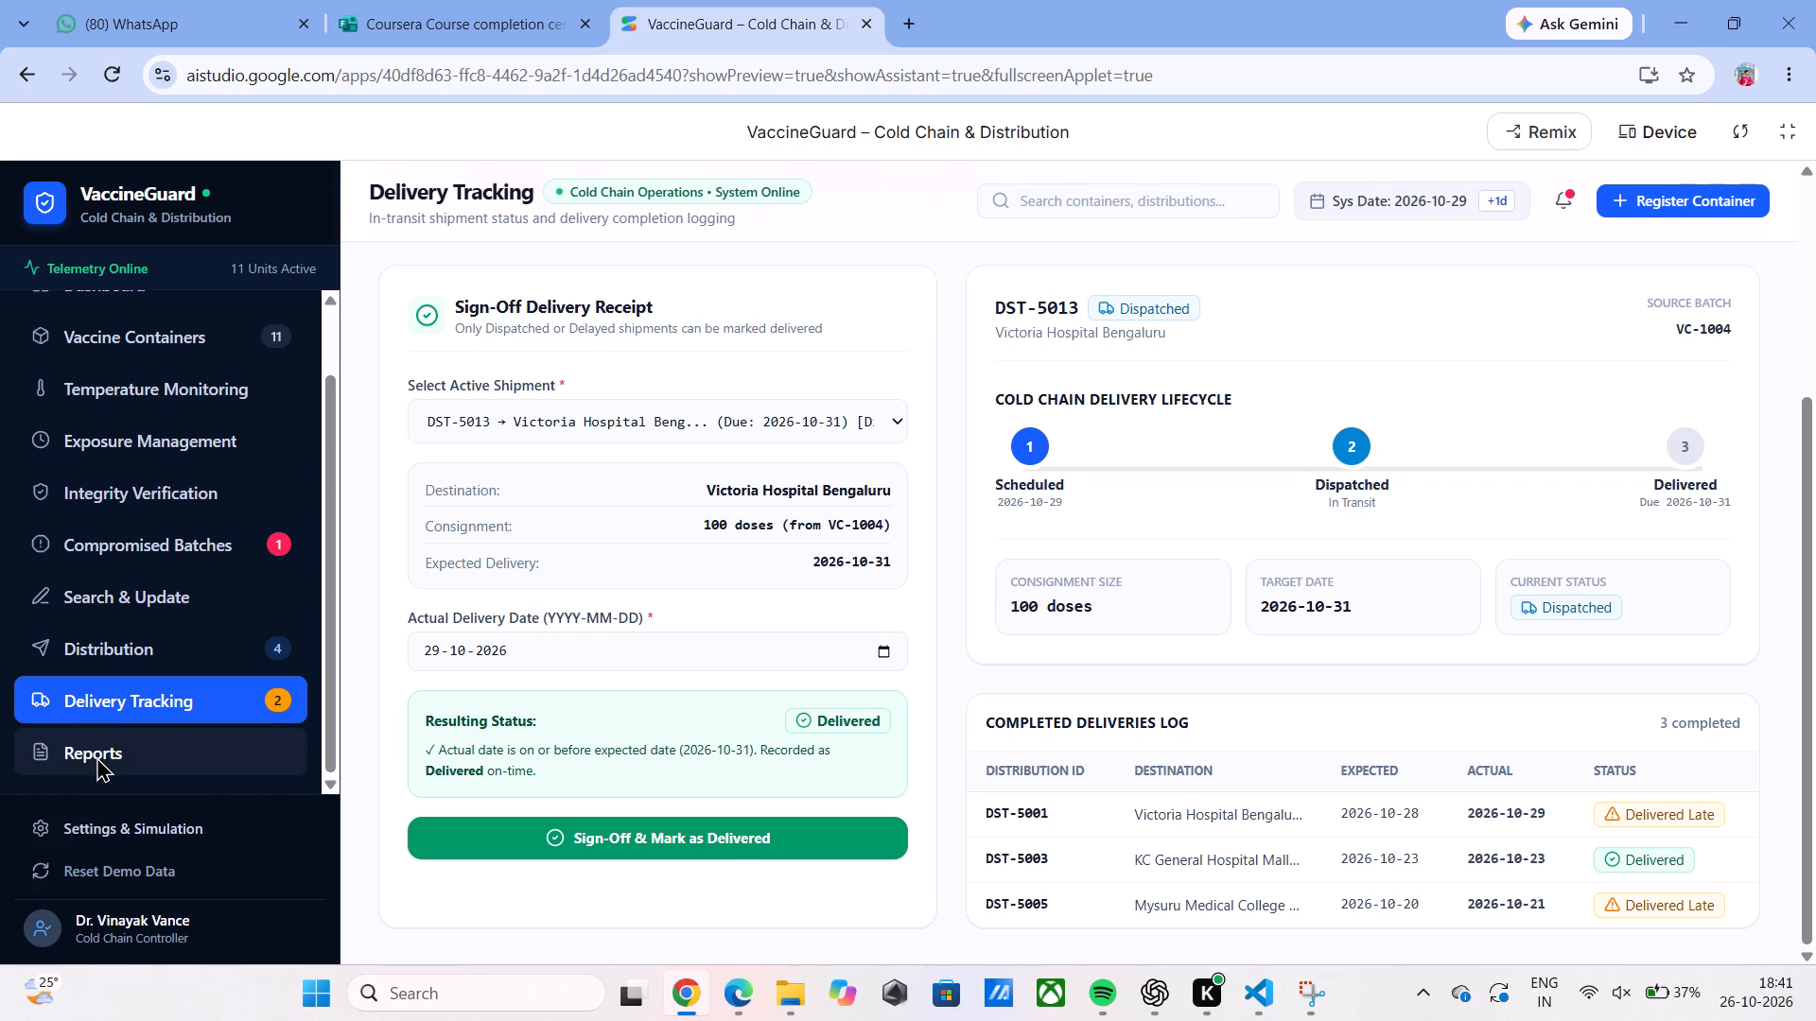
{"action": "left_click", "coordinate": [147, 700]}
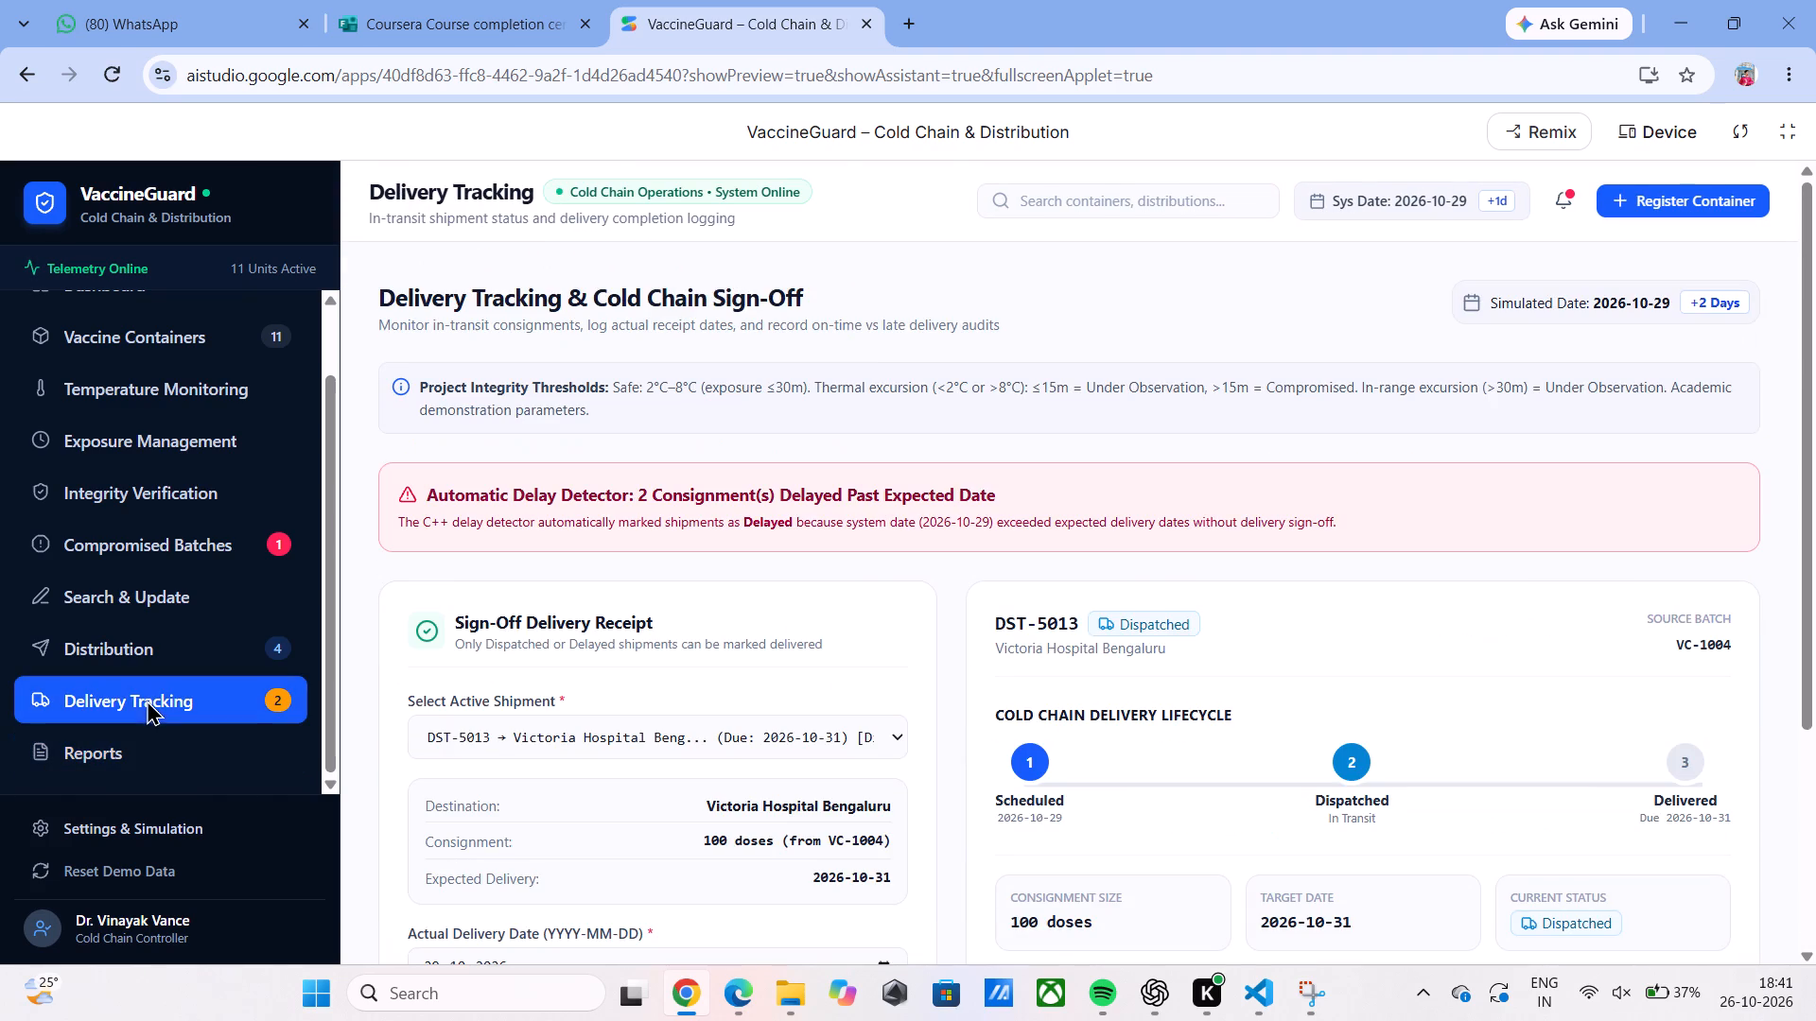
{"action": "scroll", "coordinate": [551, 745], "scroll_direction": "down", "scroll_amount": 6}
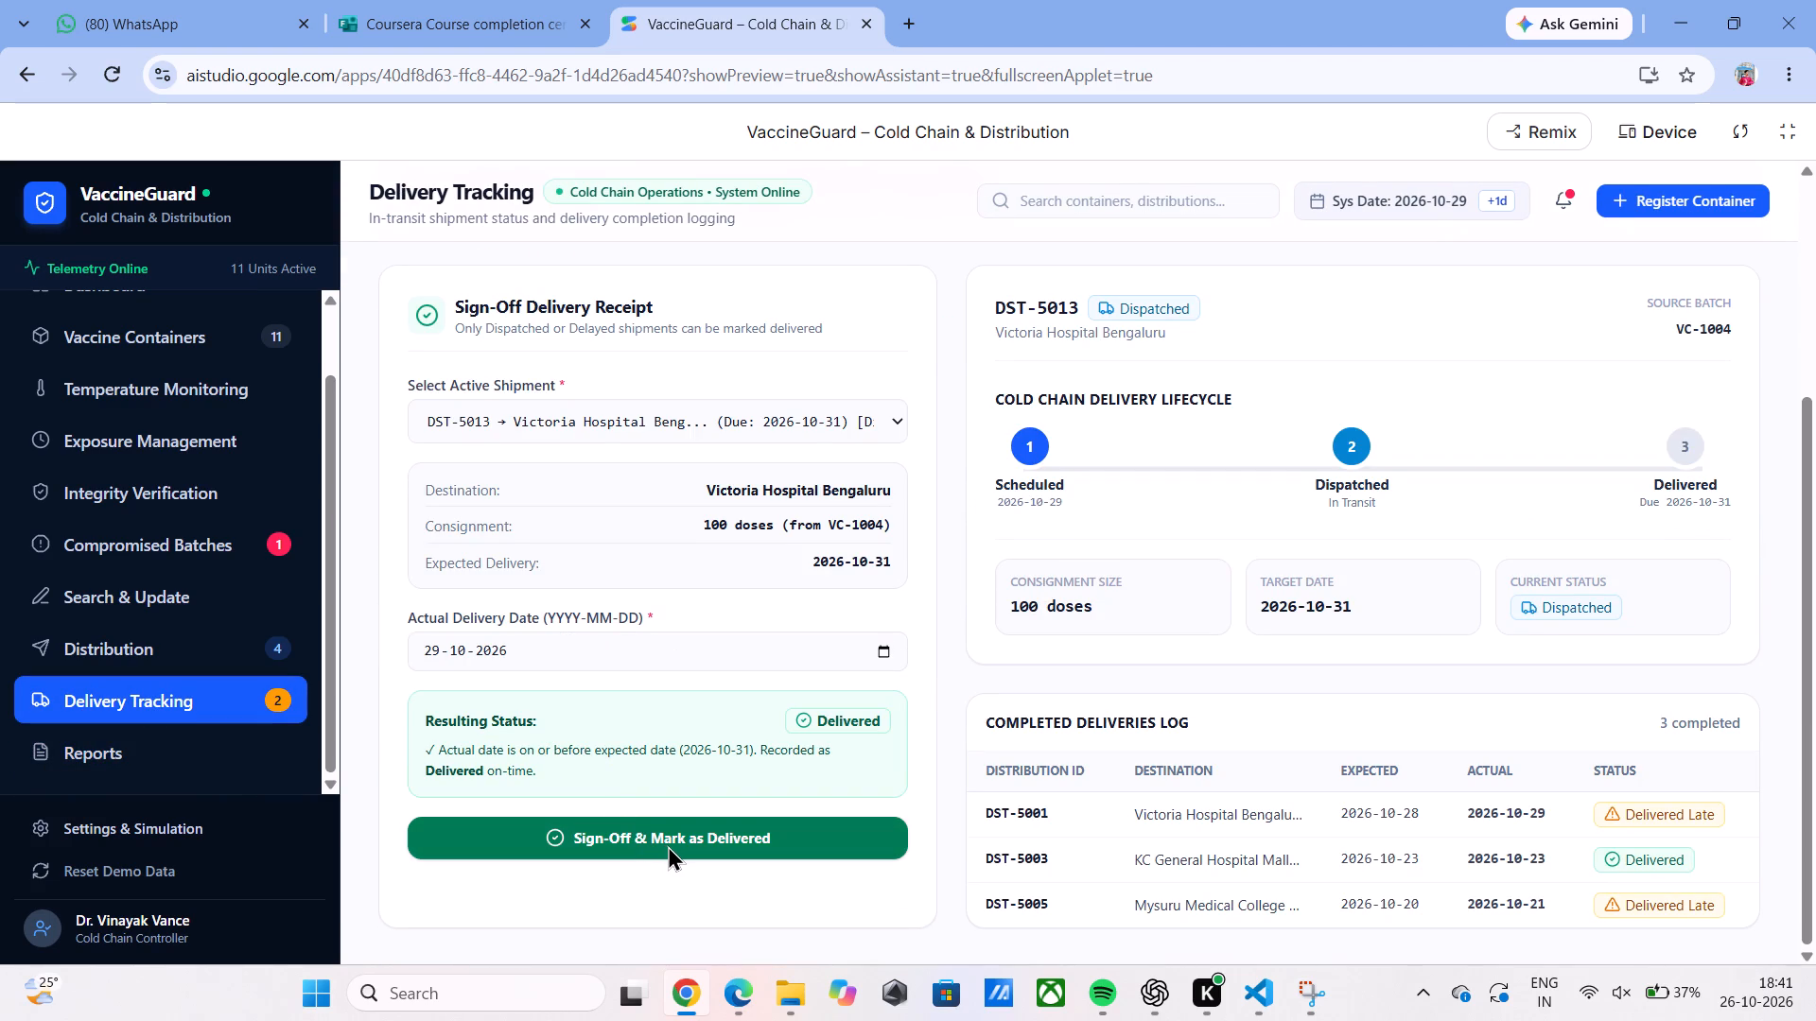
{"action": "left_click", "coordinate": [668, 845]}
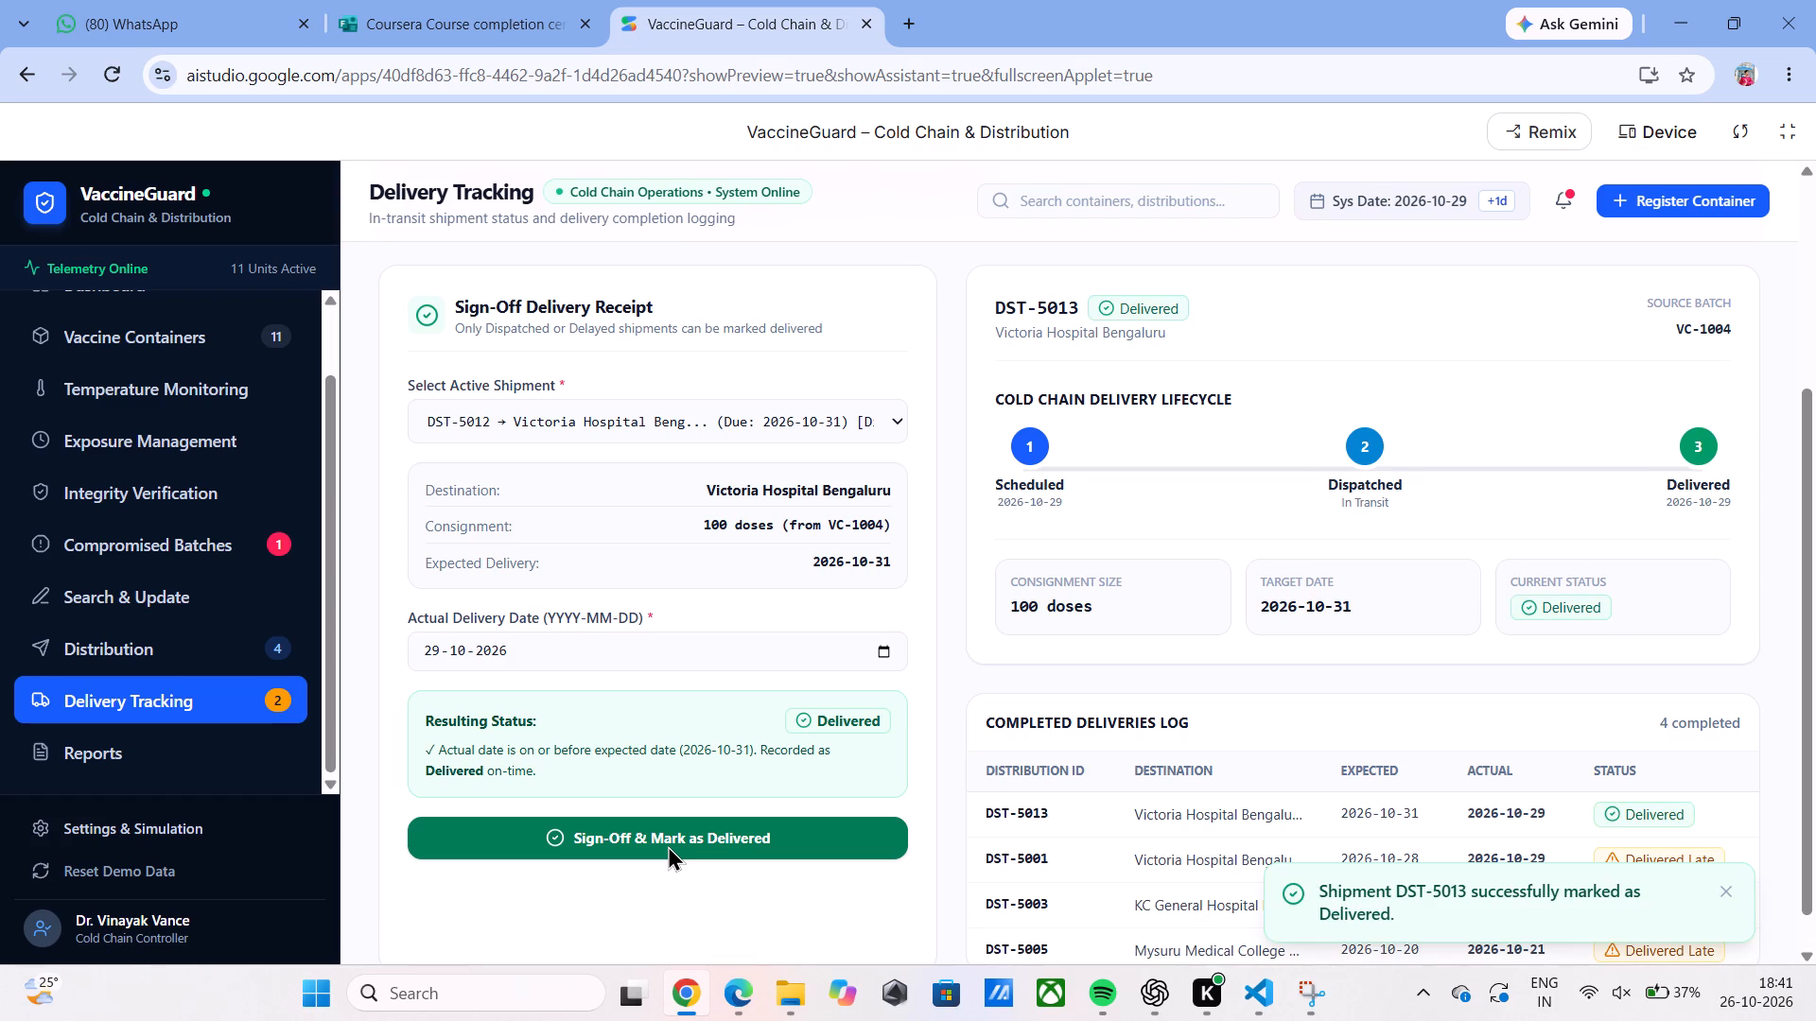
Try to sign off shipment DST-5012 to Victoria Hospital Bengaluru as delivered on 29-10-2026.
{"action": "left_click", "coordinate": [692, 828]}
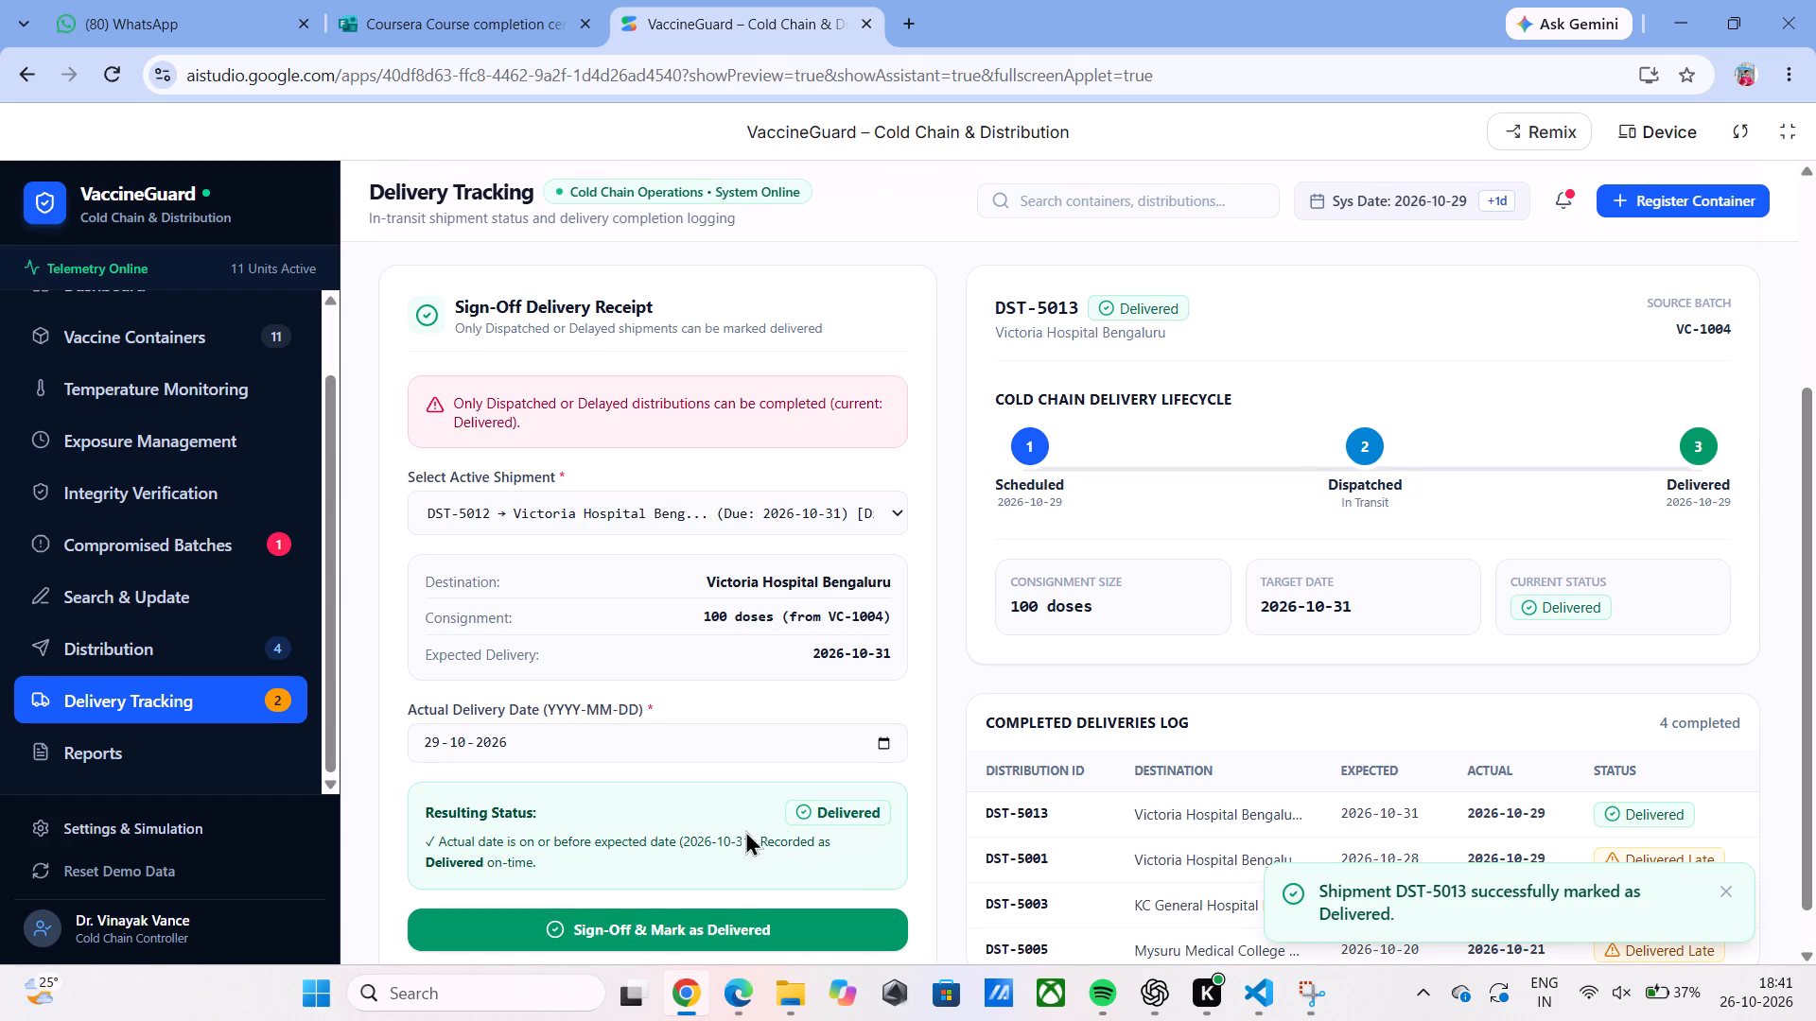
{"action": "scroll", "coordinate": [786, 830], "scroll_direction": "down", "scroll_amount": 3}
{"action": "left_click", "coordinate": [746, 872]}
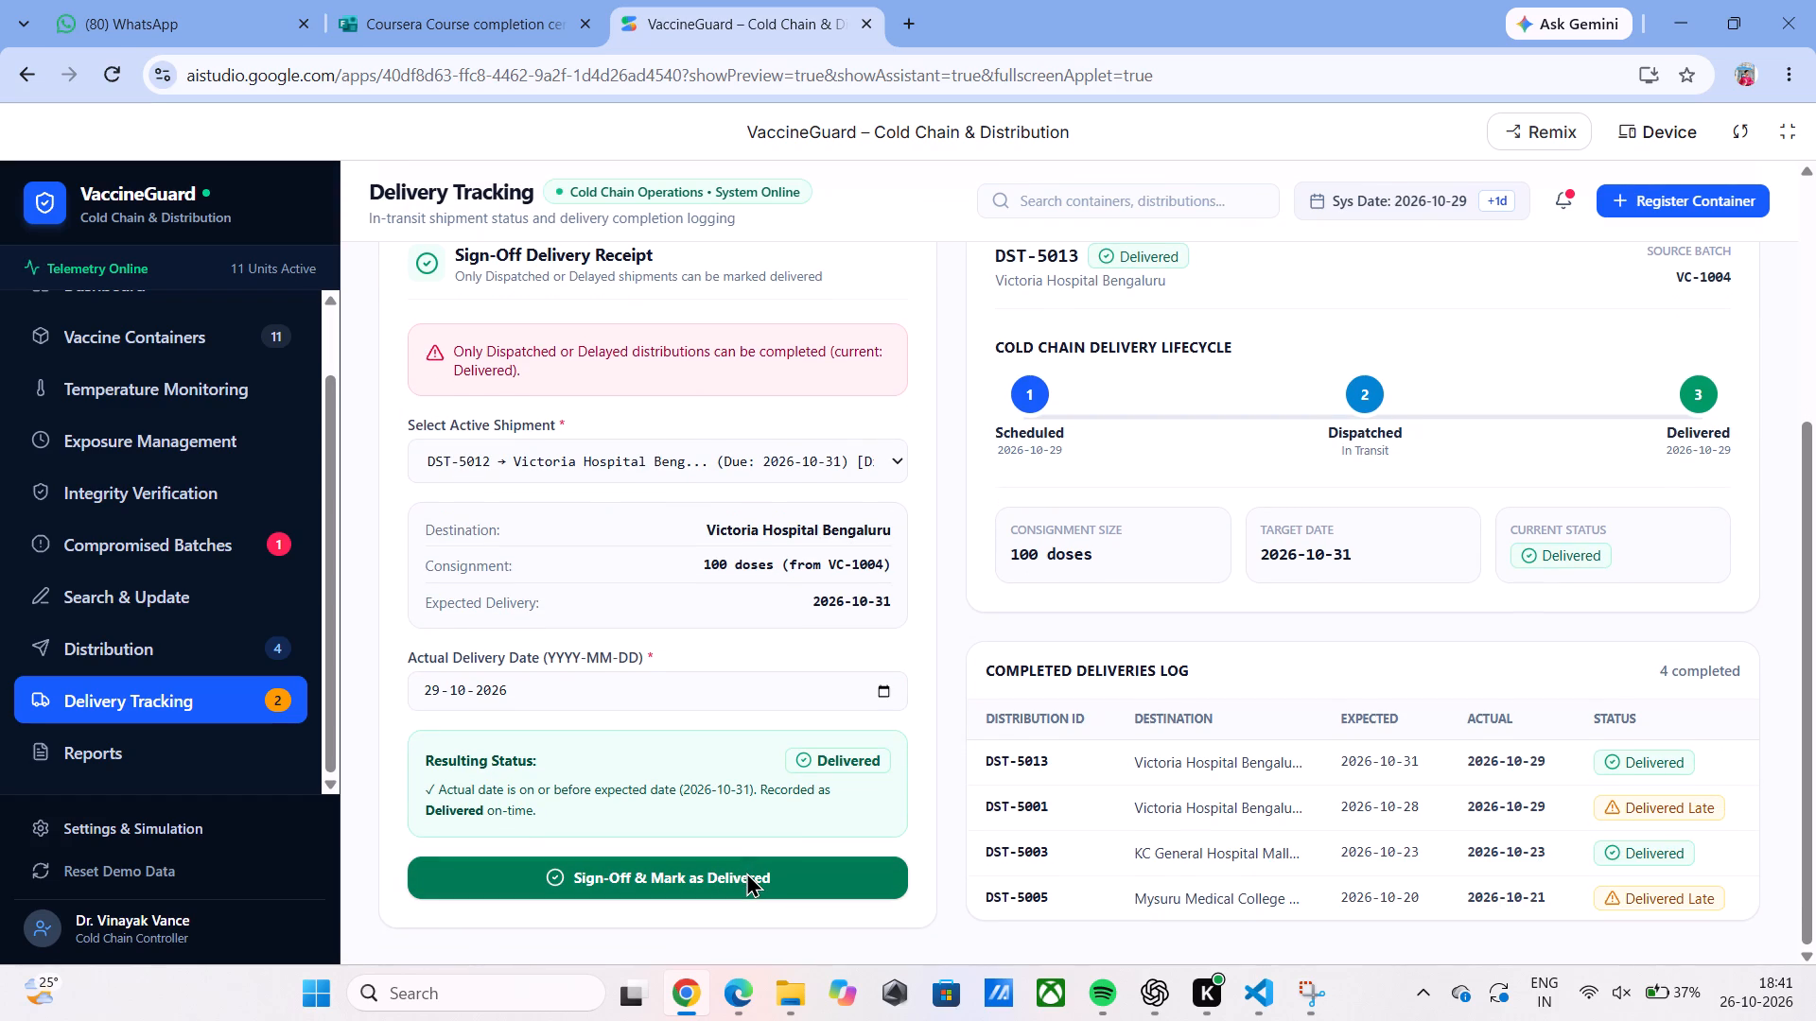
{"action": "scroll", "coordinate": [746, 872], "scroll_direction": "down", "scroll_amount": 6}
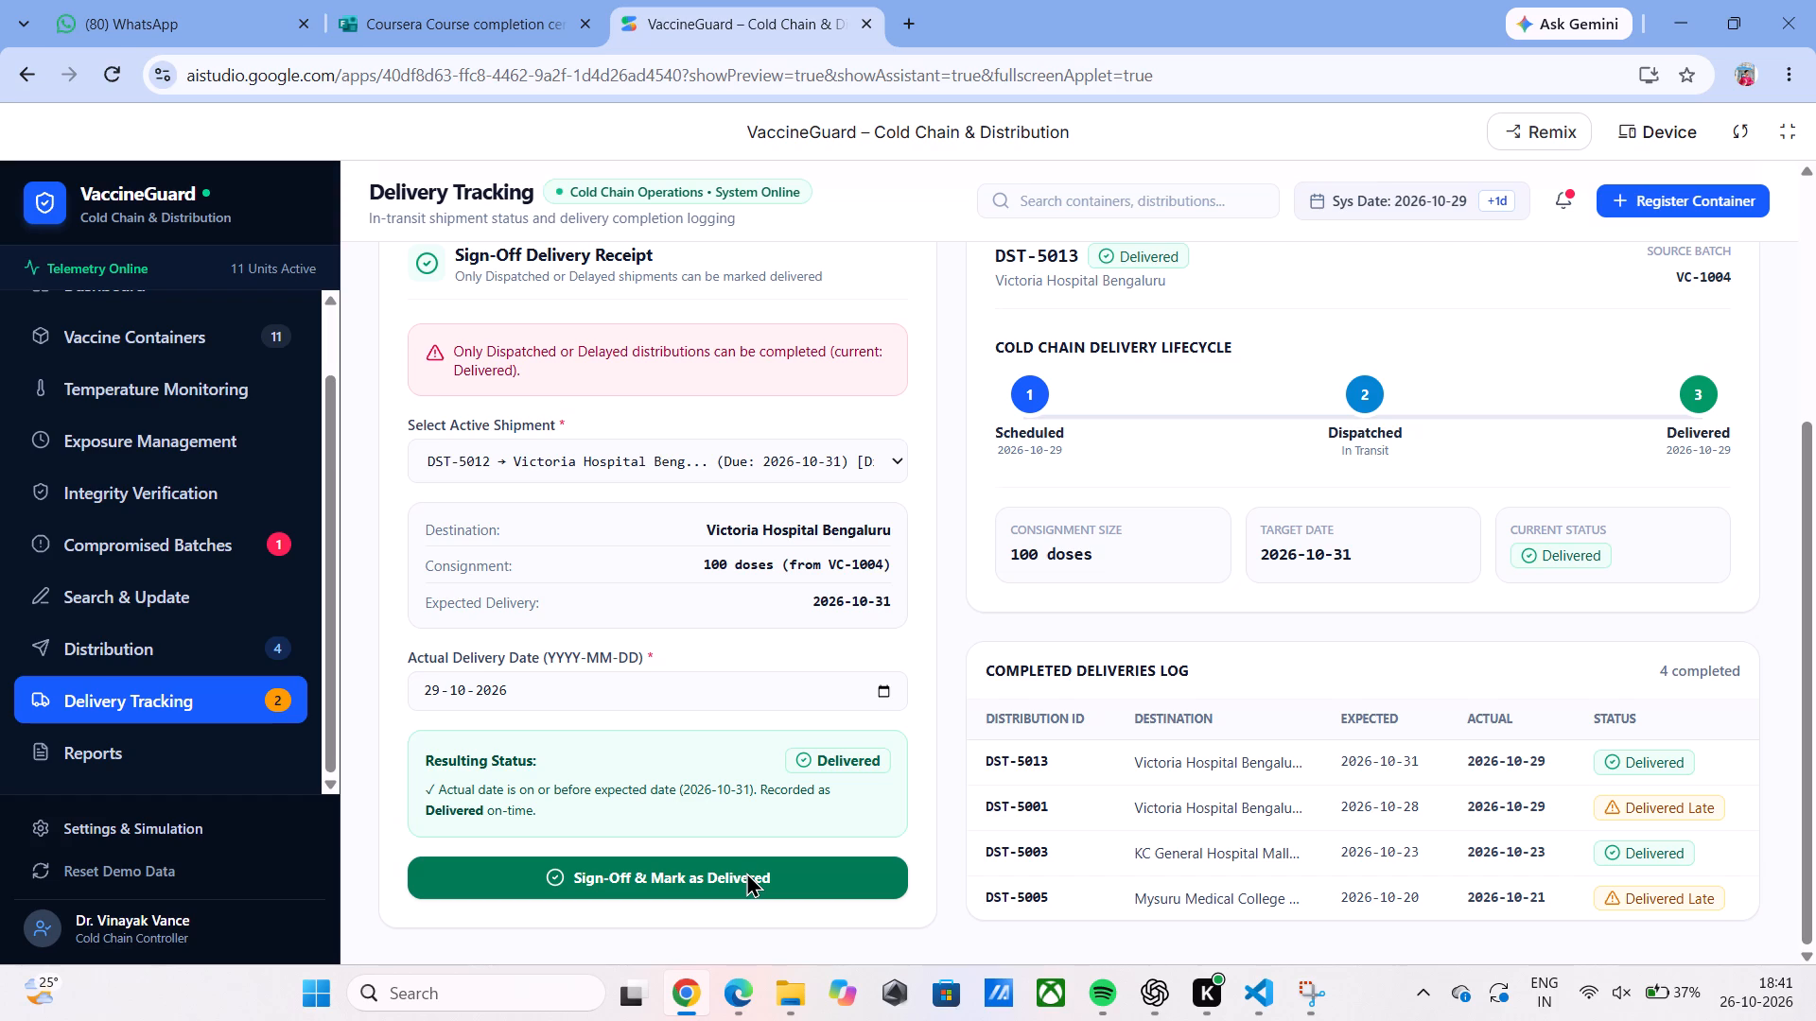
Open the Reports page and examine the audit report's key performance indicators, container inventory ledger and distribution transit ledger.
{"action": "left_click", "coordinate": [132, 760]}
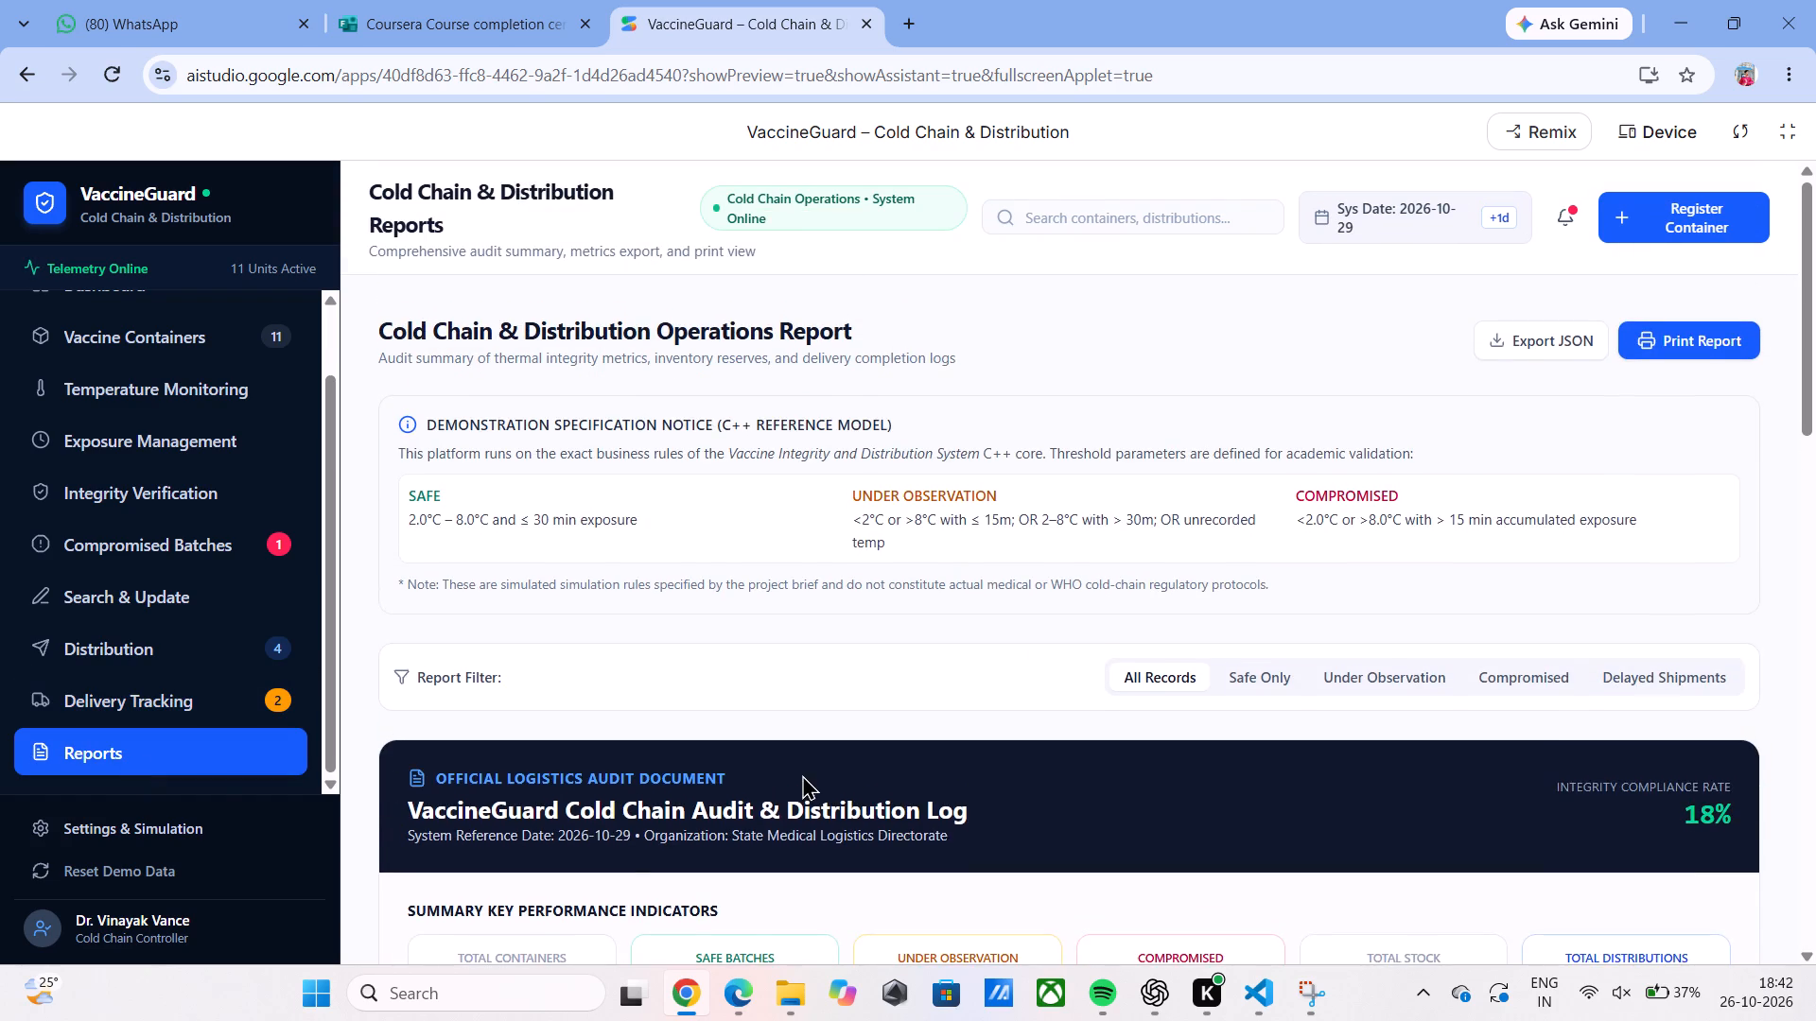
{"action": "scroll", "coordinate": [802, 774], "scroll_direction": "down", "scroll_amount": 7}
{"action": "scroll", "coordinate": [802, 774], "scroll_direction": "up", "scroll_amount": 8}
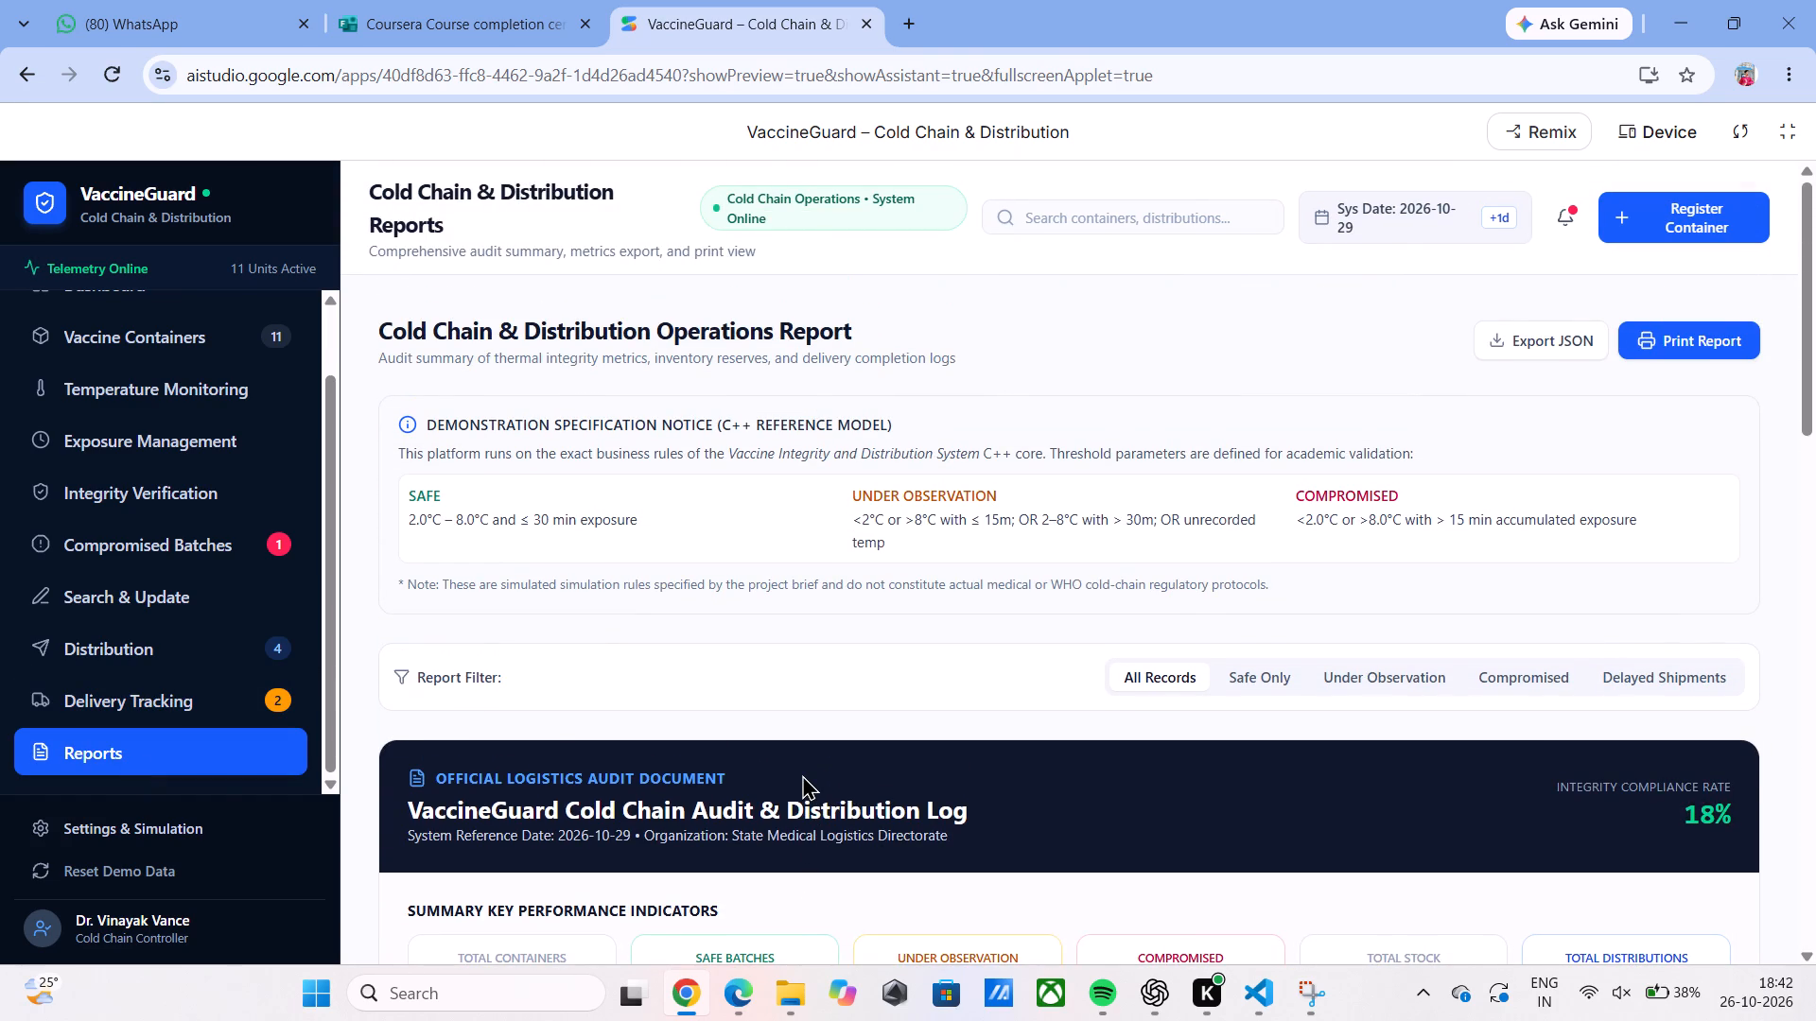
{"action": "scroll", "coordinate": [802, 774], "scroll_direction": "down", "scroll_amount": 17}
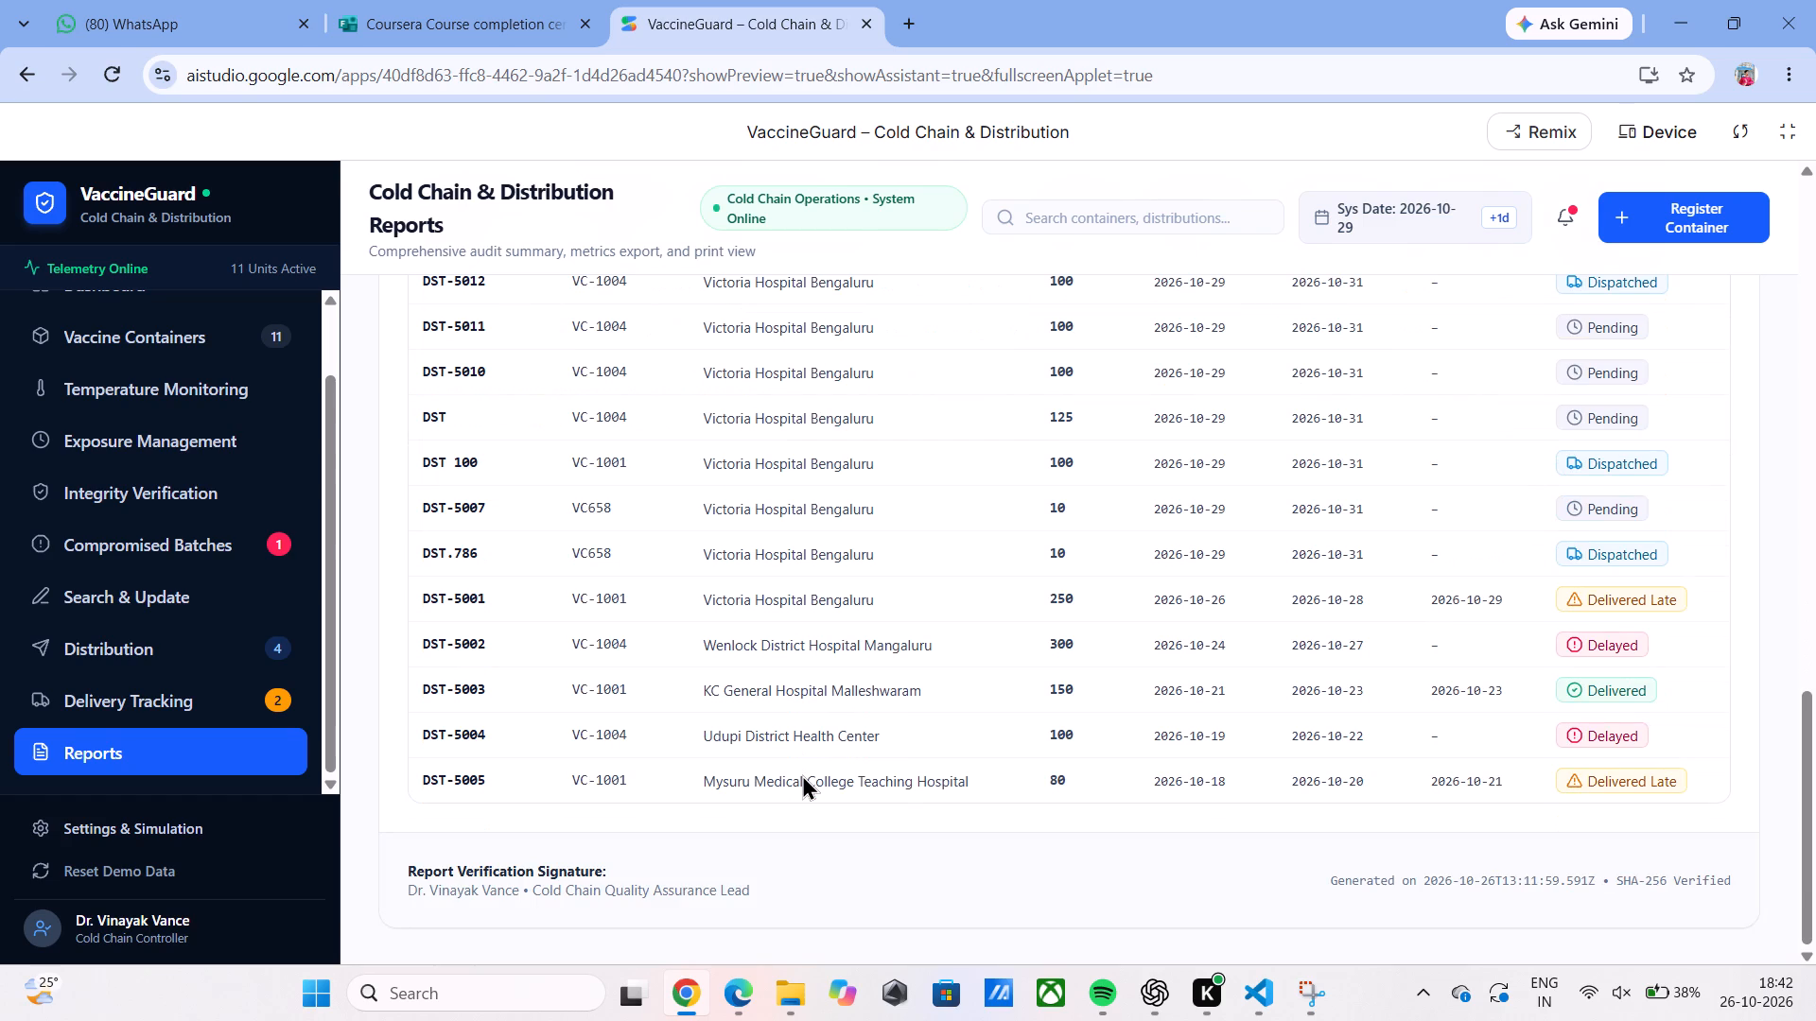
{"action": "scroll", "coordinate": [802, 774], "scroll_direction": "down", "scroll_amount": 1}
{"action": "scroll", "coordinate": [802, 774], "scroll_direction": "up", "scroll_amount": 8}
{"action": "scroll", "coordinate": [802, 774], "scroll_direction": "down", "scroll_amount": 7}
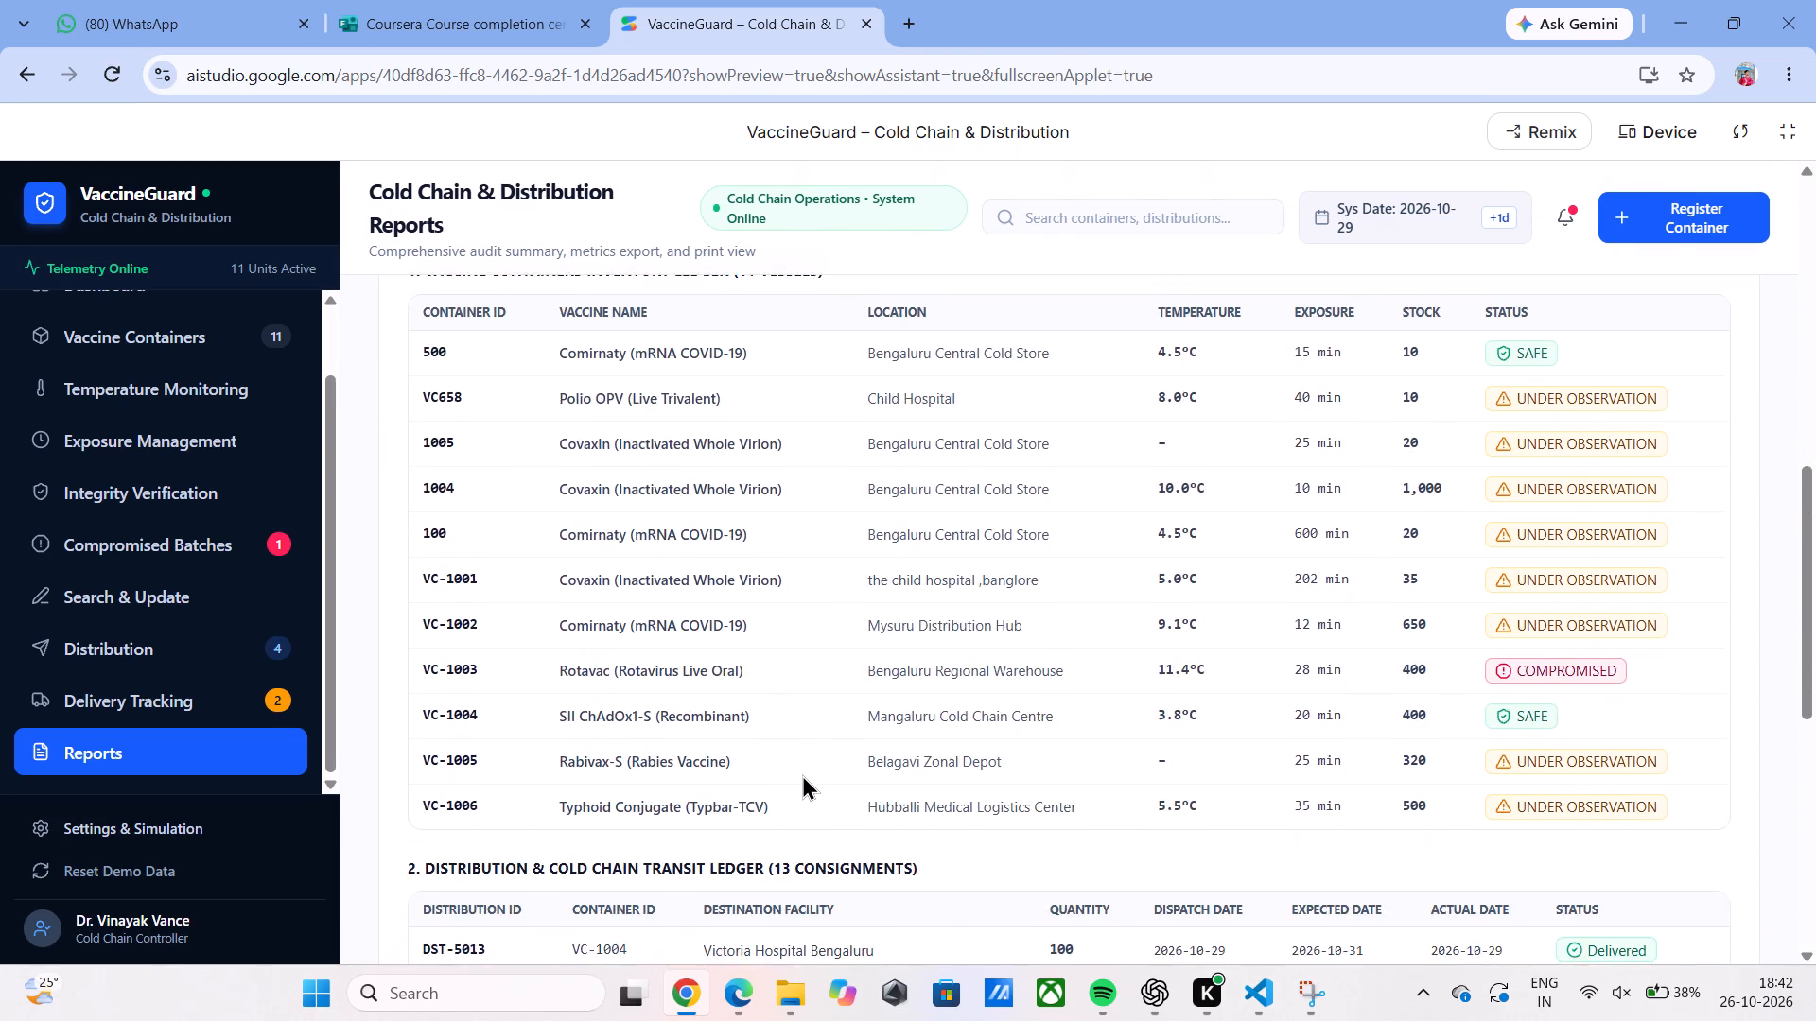
{"action": "scroll", "coordinate": [802, 774], "scroll_direction": "up", "scroll_amount": 6}
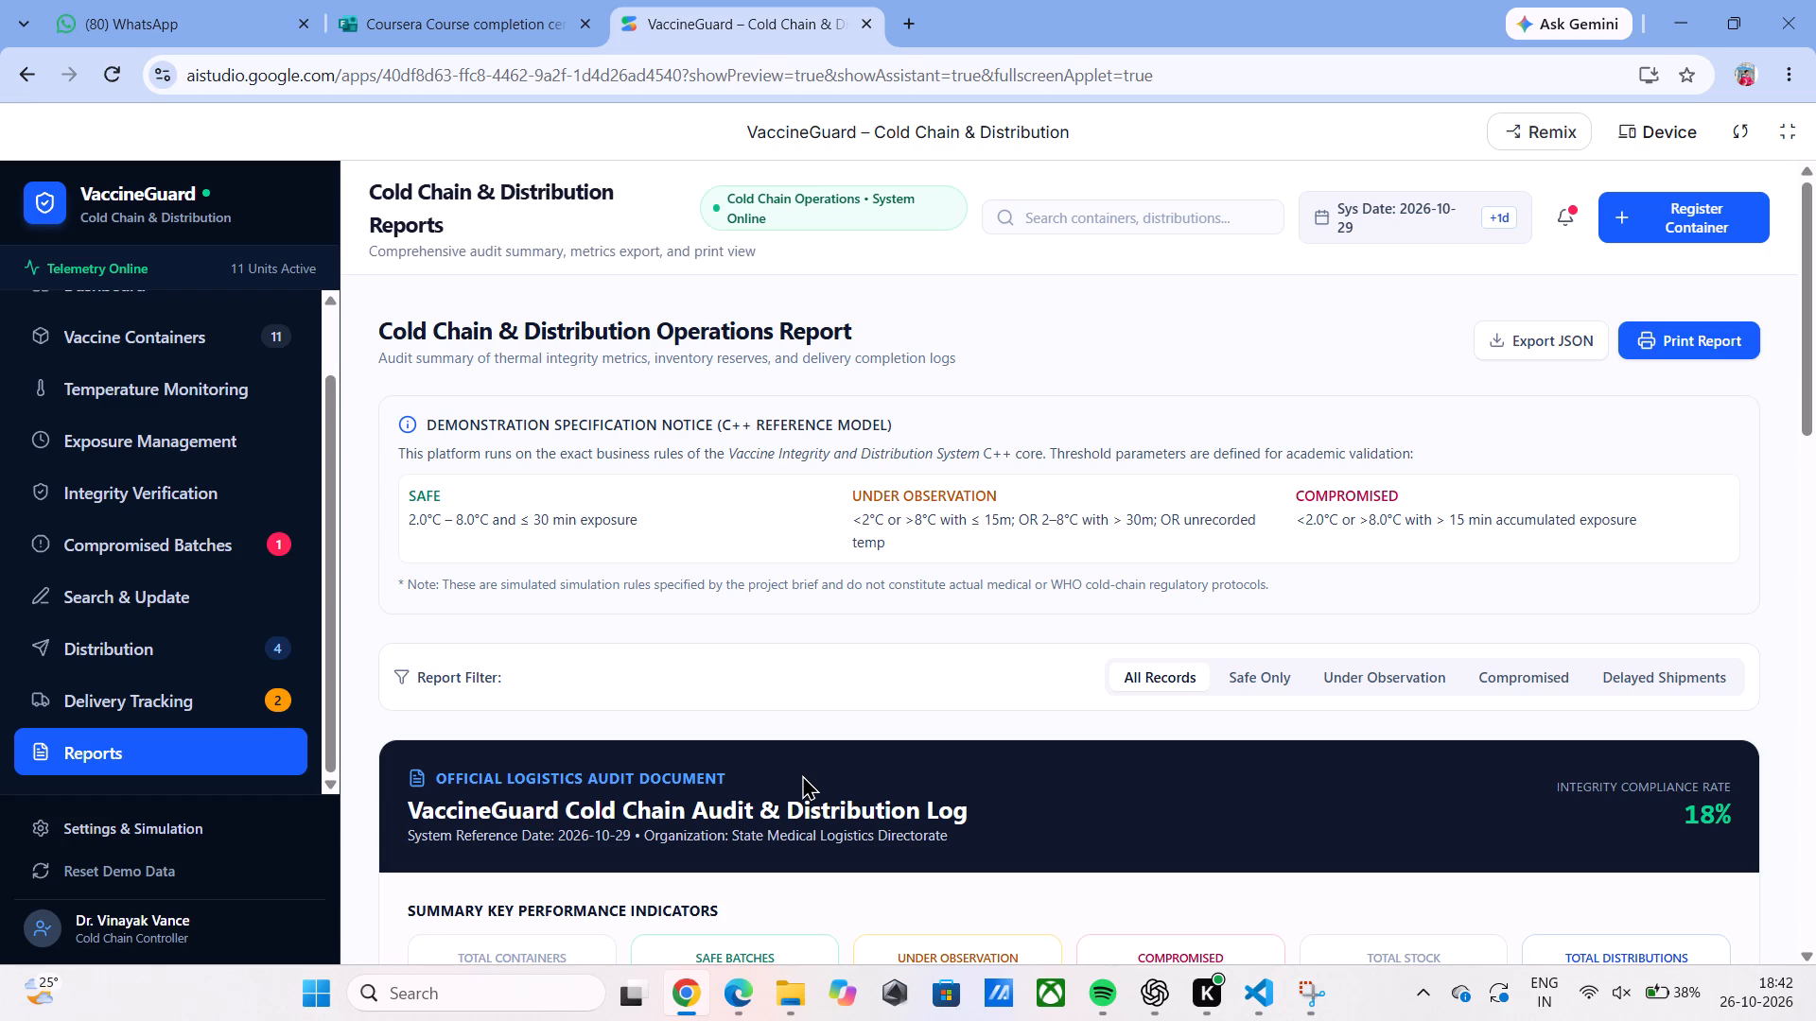
{"action": "scroll", "coordinate": [802, 774], "scroll_direction": "down", "scroll_amount": 13}
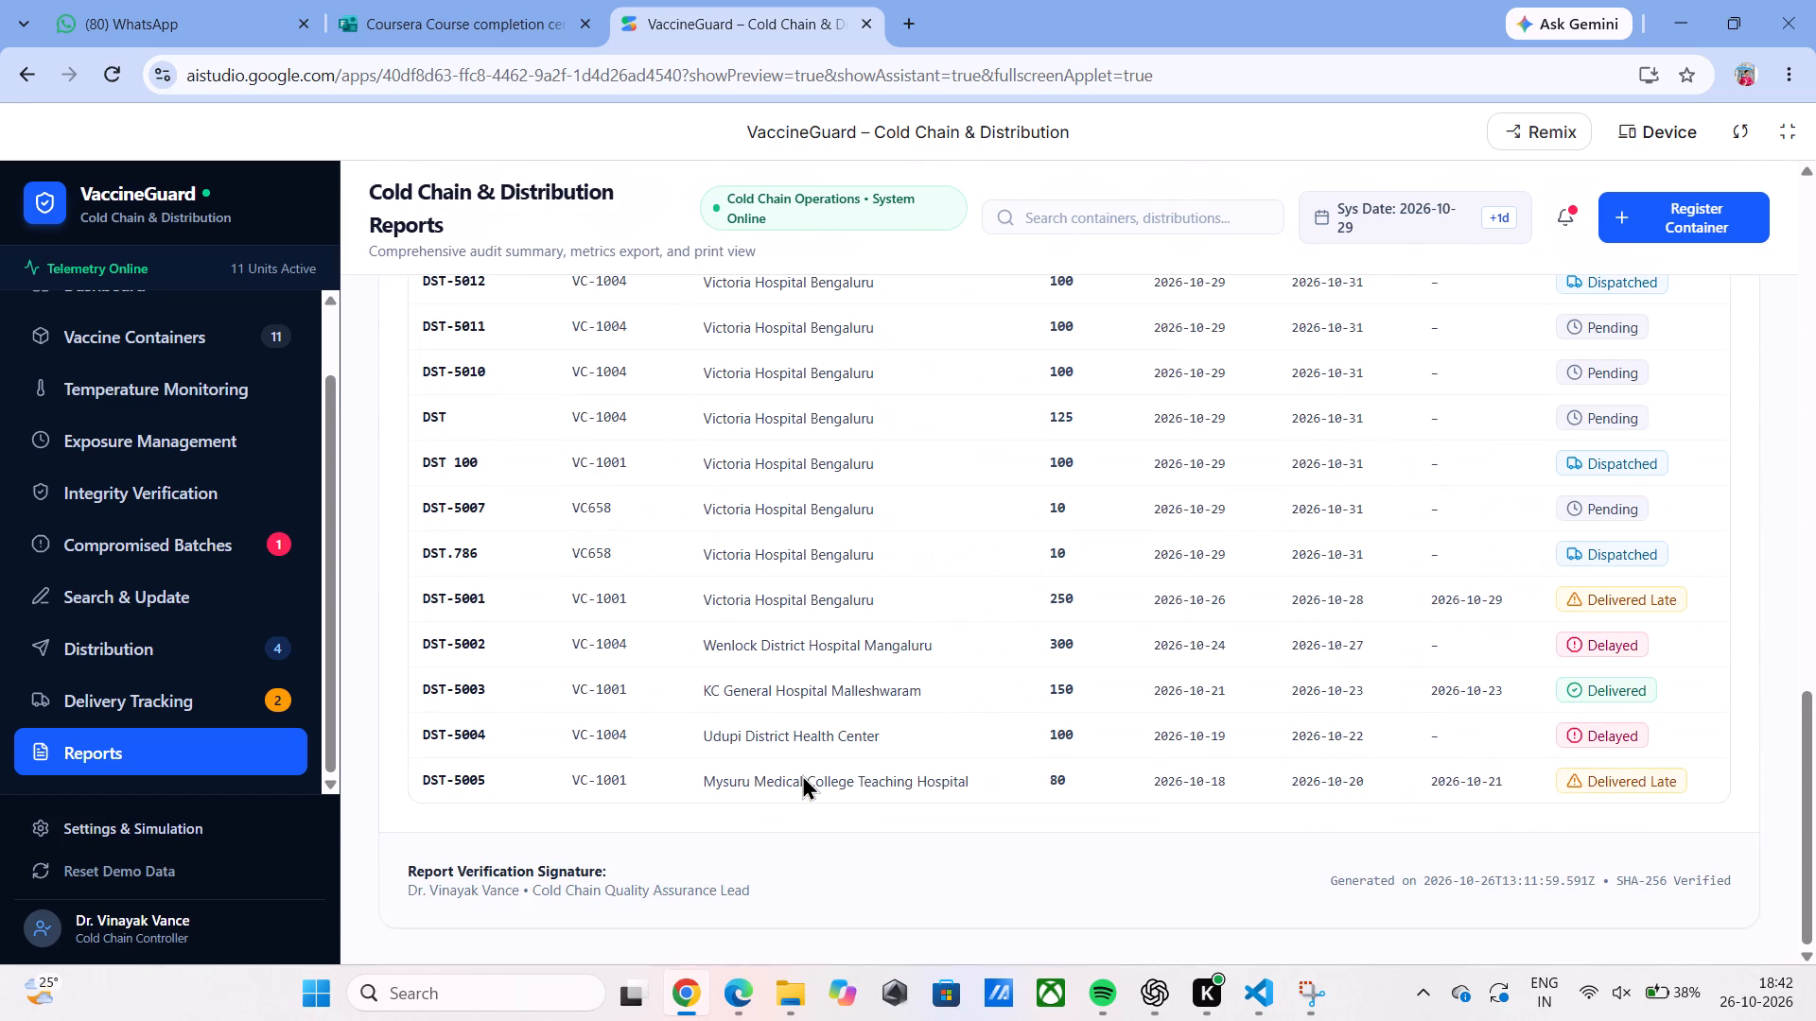
{"action": "scroll", "coordinate": [802, 774], "scroll_direction": "down", "scroll_amount": 1}
{"action": "scroll", "coordinate": [802, 774], "scroll_direction": "up", "scroll_amount": 9}
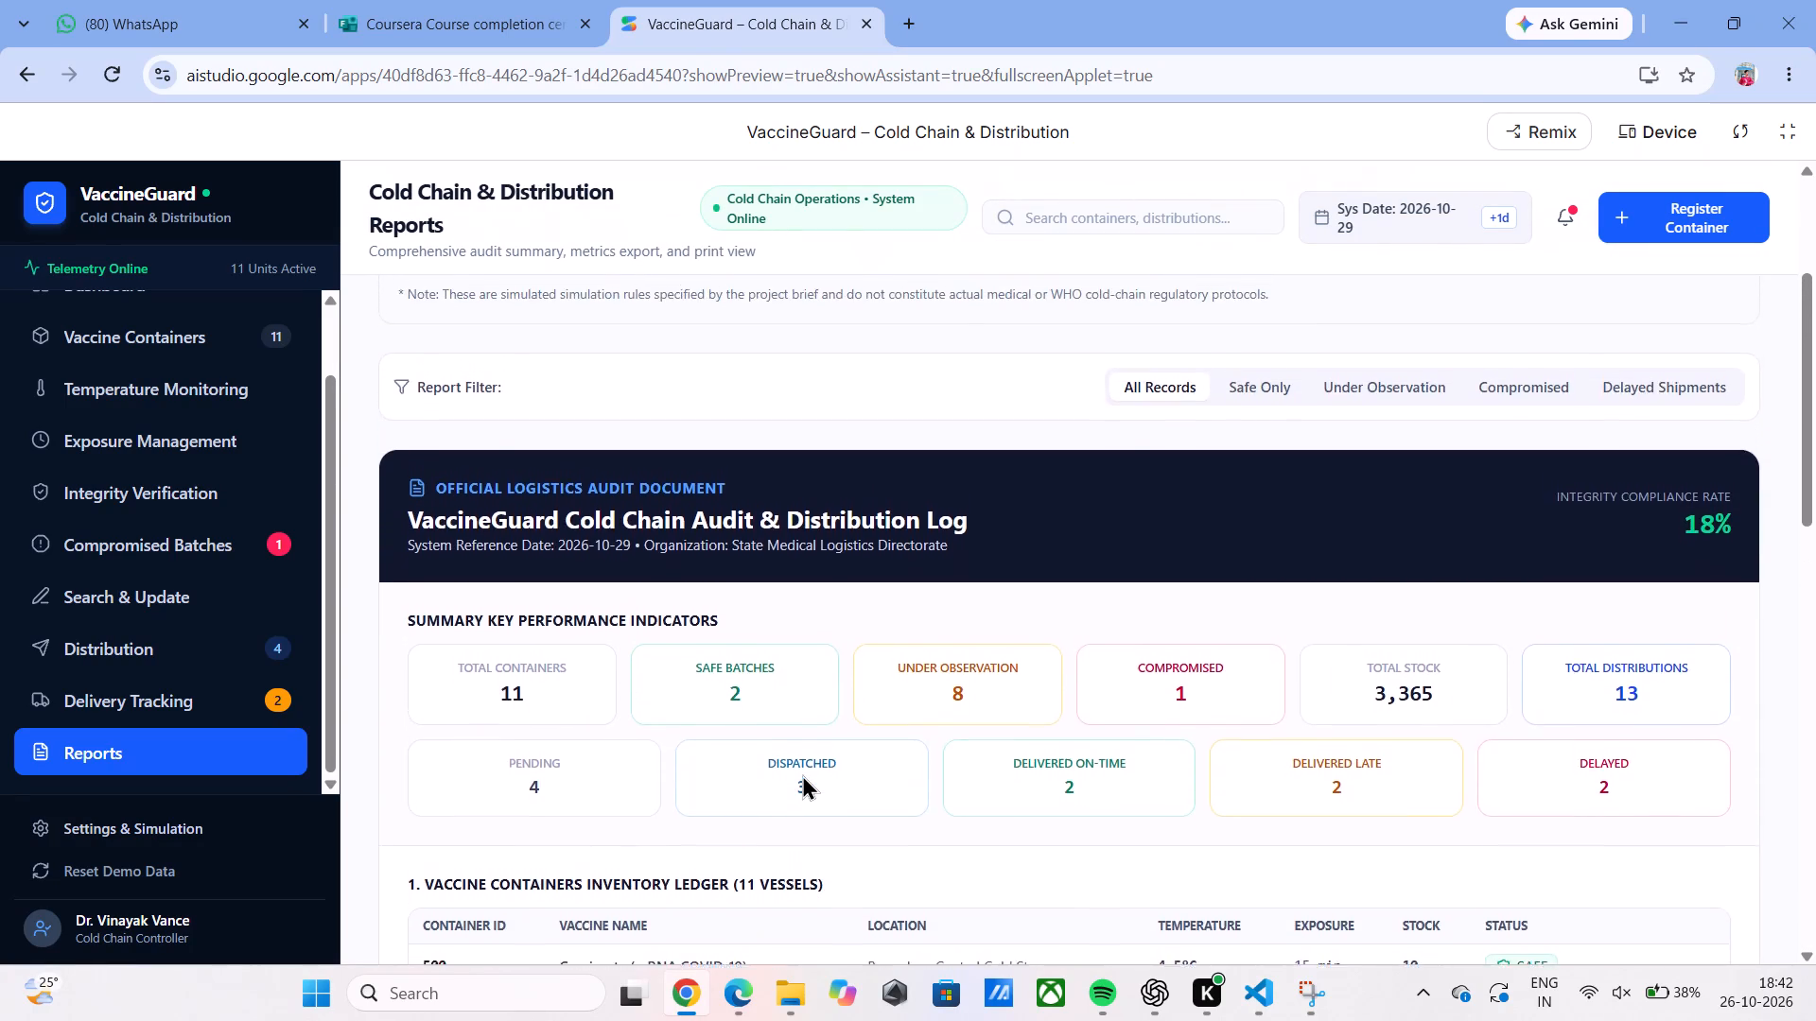
{"action": "scroll", "coordinate": [802, 774], "scroll_direction": "up", "scroll_amount": 3}
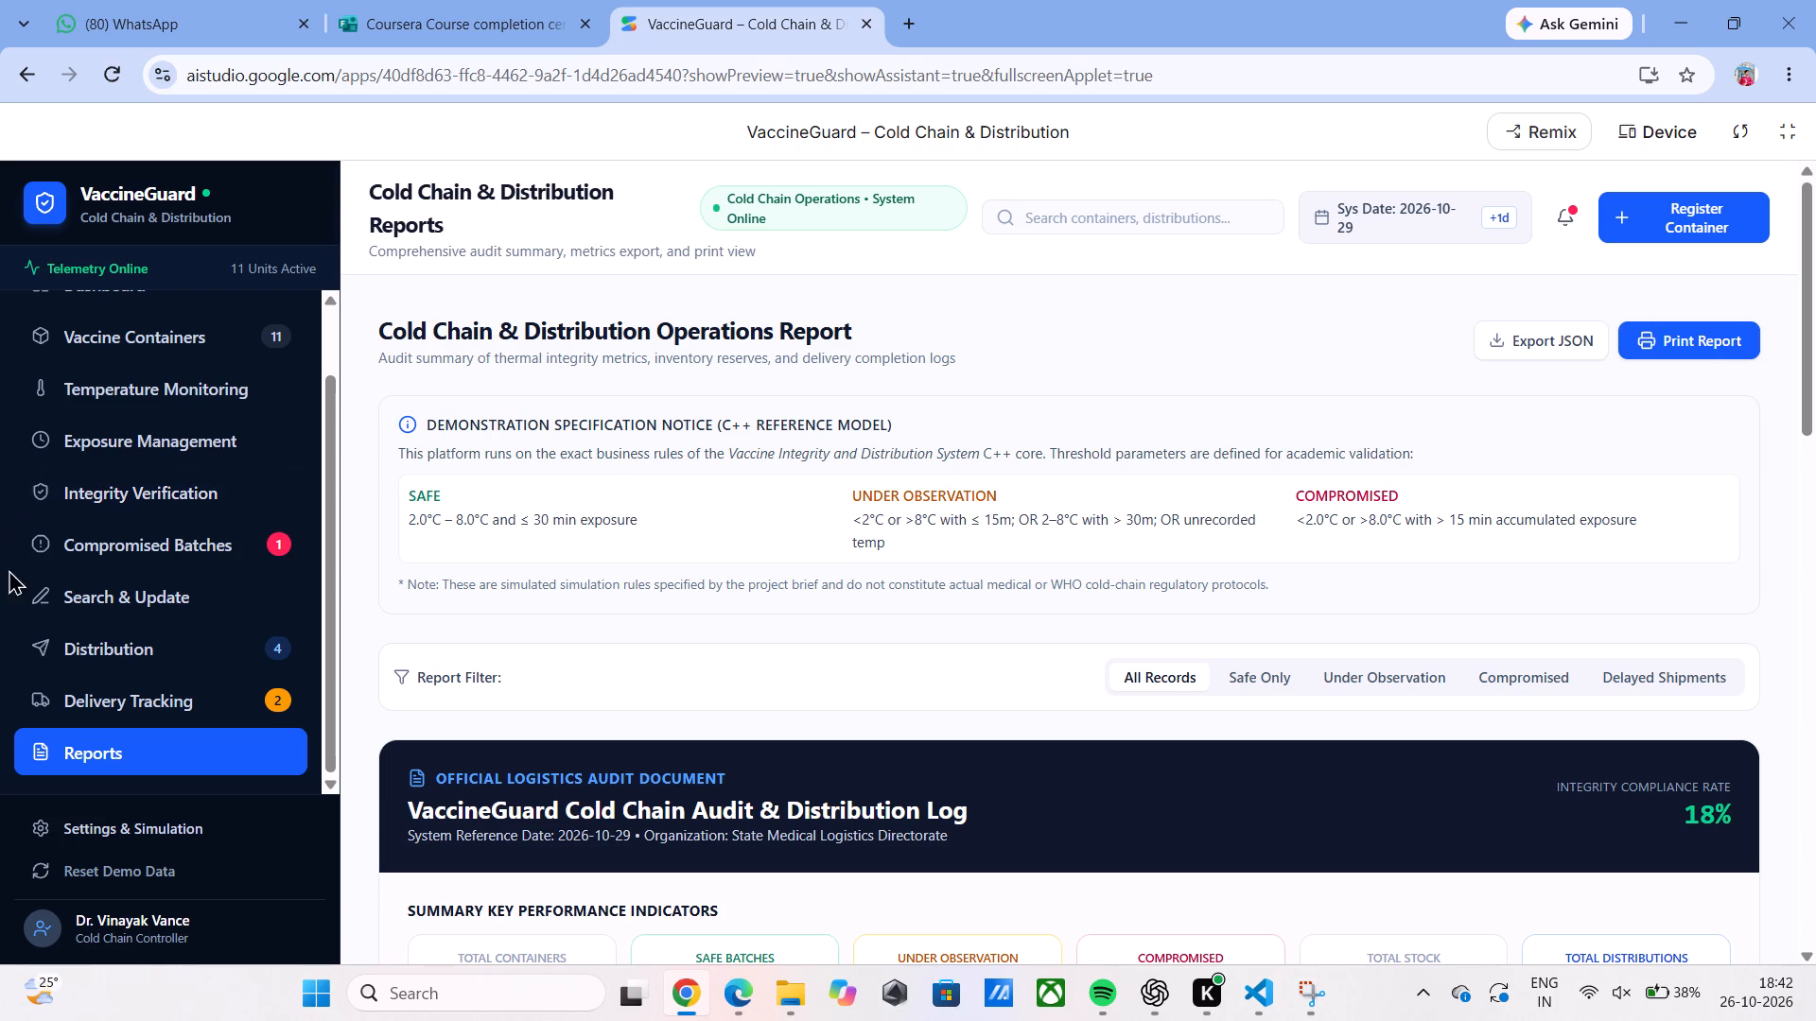
Return to the Distribution page and look over the scheduling form and the list of distributions with their statuses.
{"action": "left_click", "coordinate": [131, 646]}
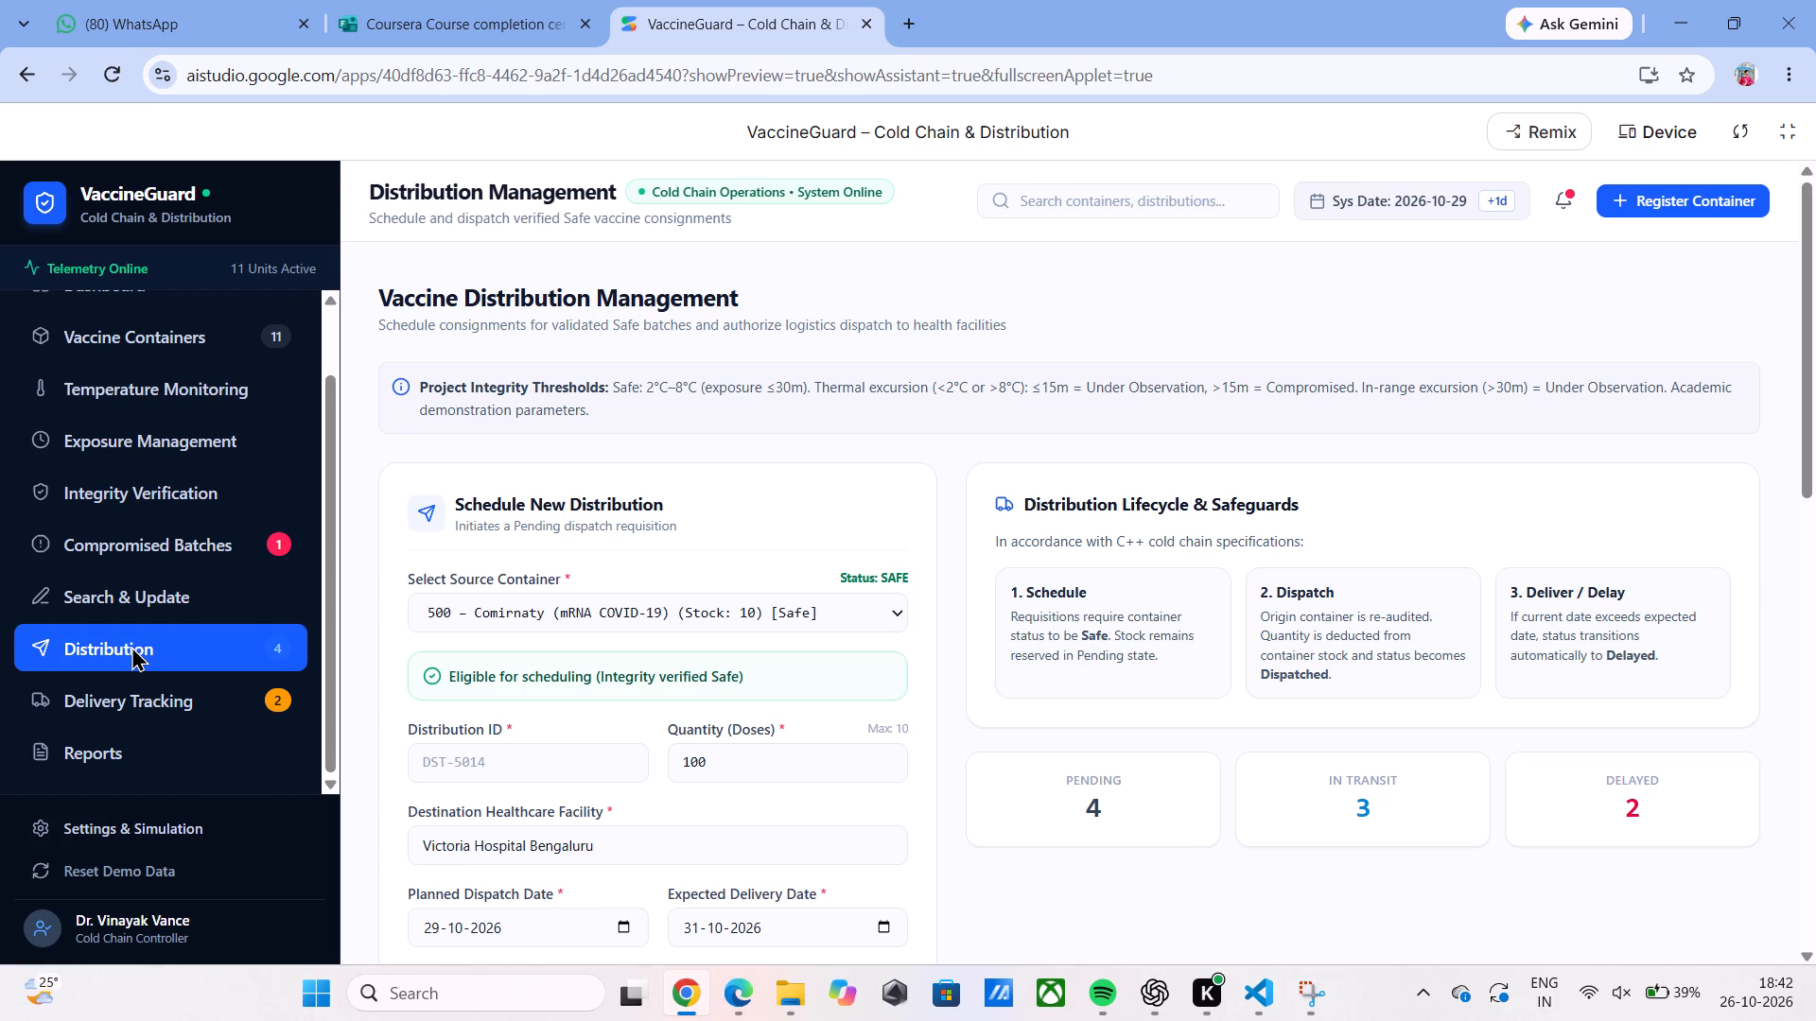
{"action": "scroll", "coordinate": [575, 725], "scroll_direction": "down", "scroll_amount": 3}
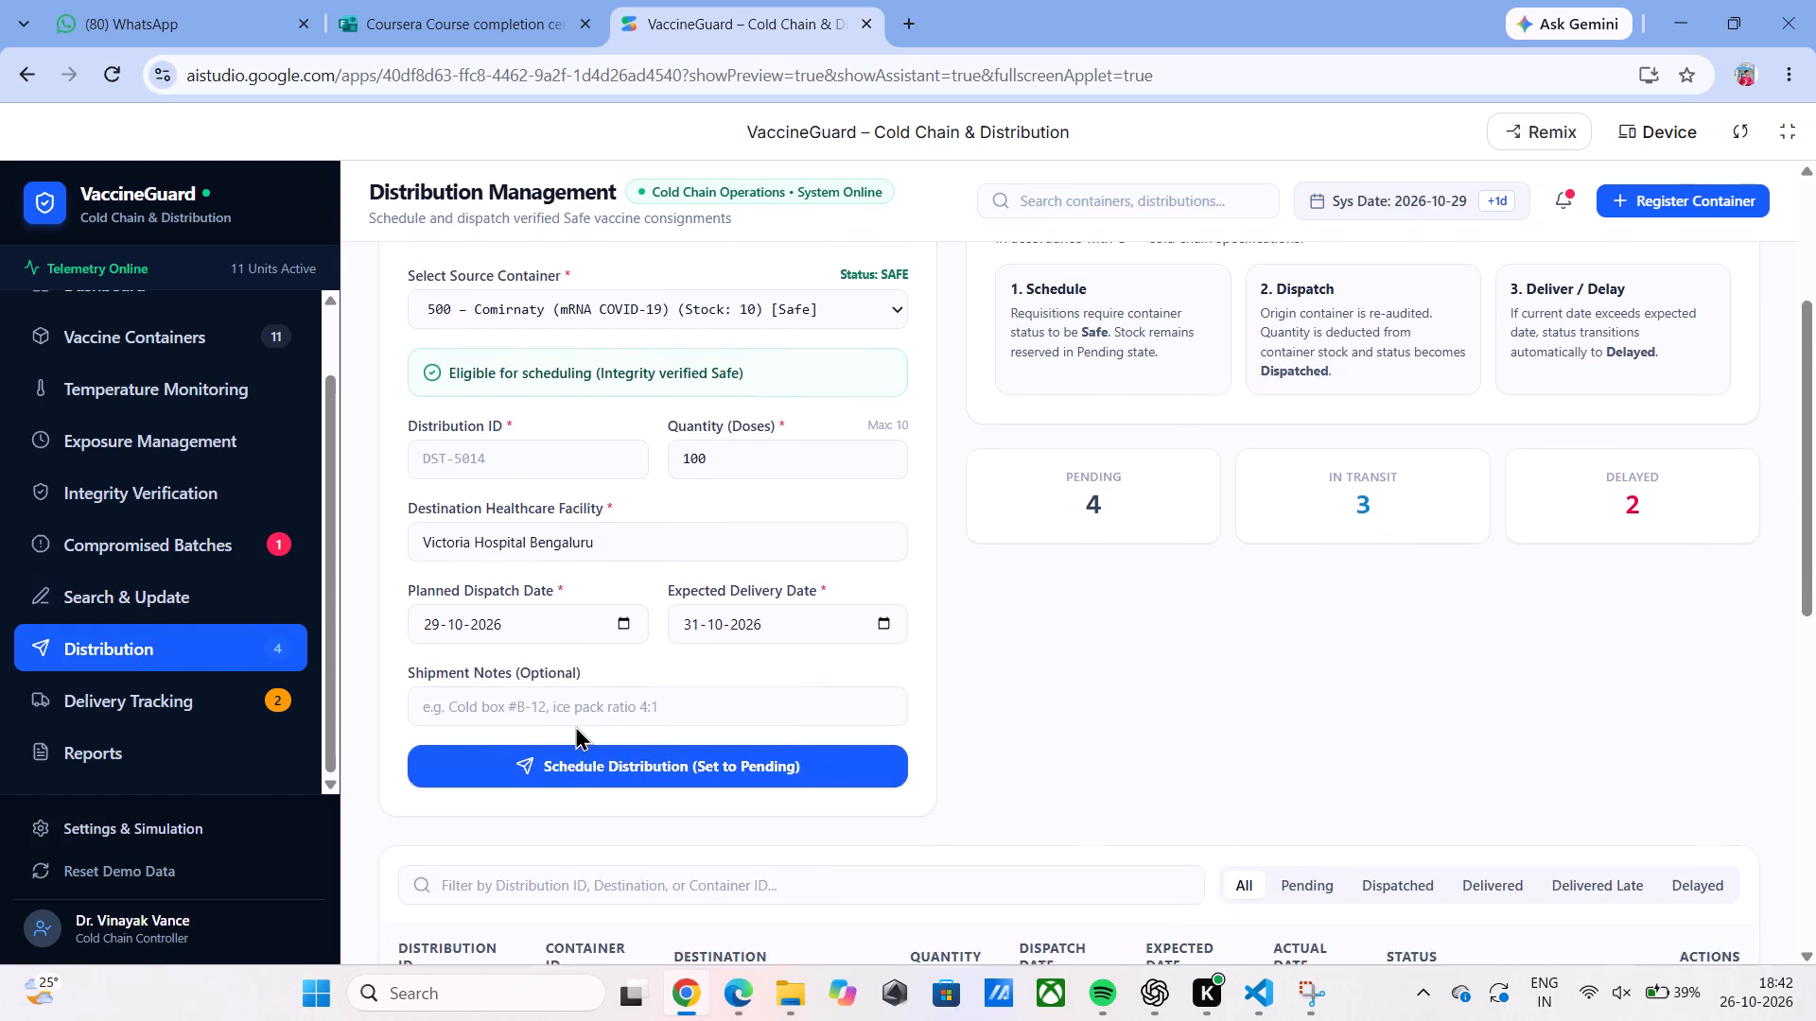
{"action": "scroll", "coordinate": [575, 725], "scroll_direction": "down", "scroll_amount": 2}
{"action": "scroll", "coordinate": [575, 725], "scroll_direction": "up", "scroll_amount": 7}
{"action": "scroll", "coordinate": [575, 725], "scroll_direction": "down", "scroll_amount": 8}
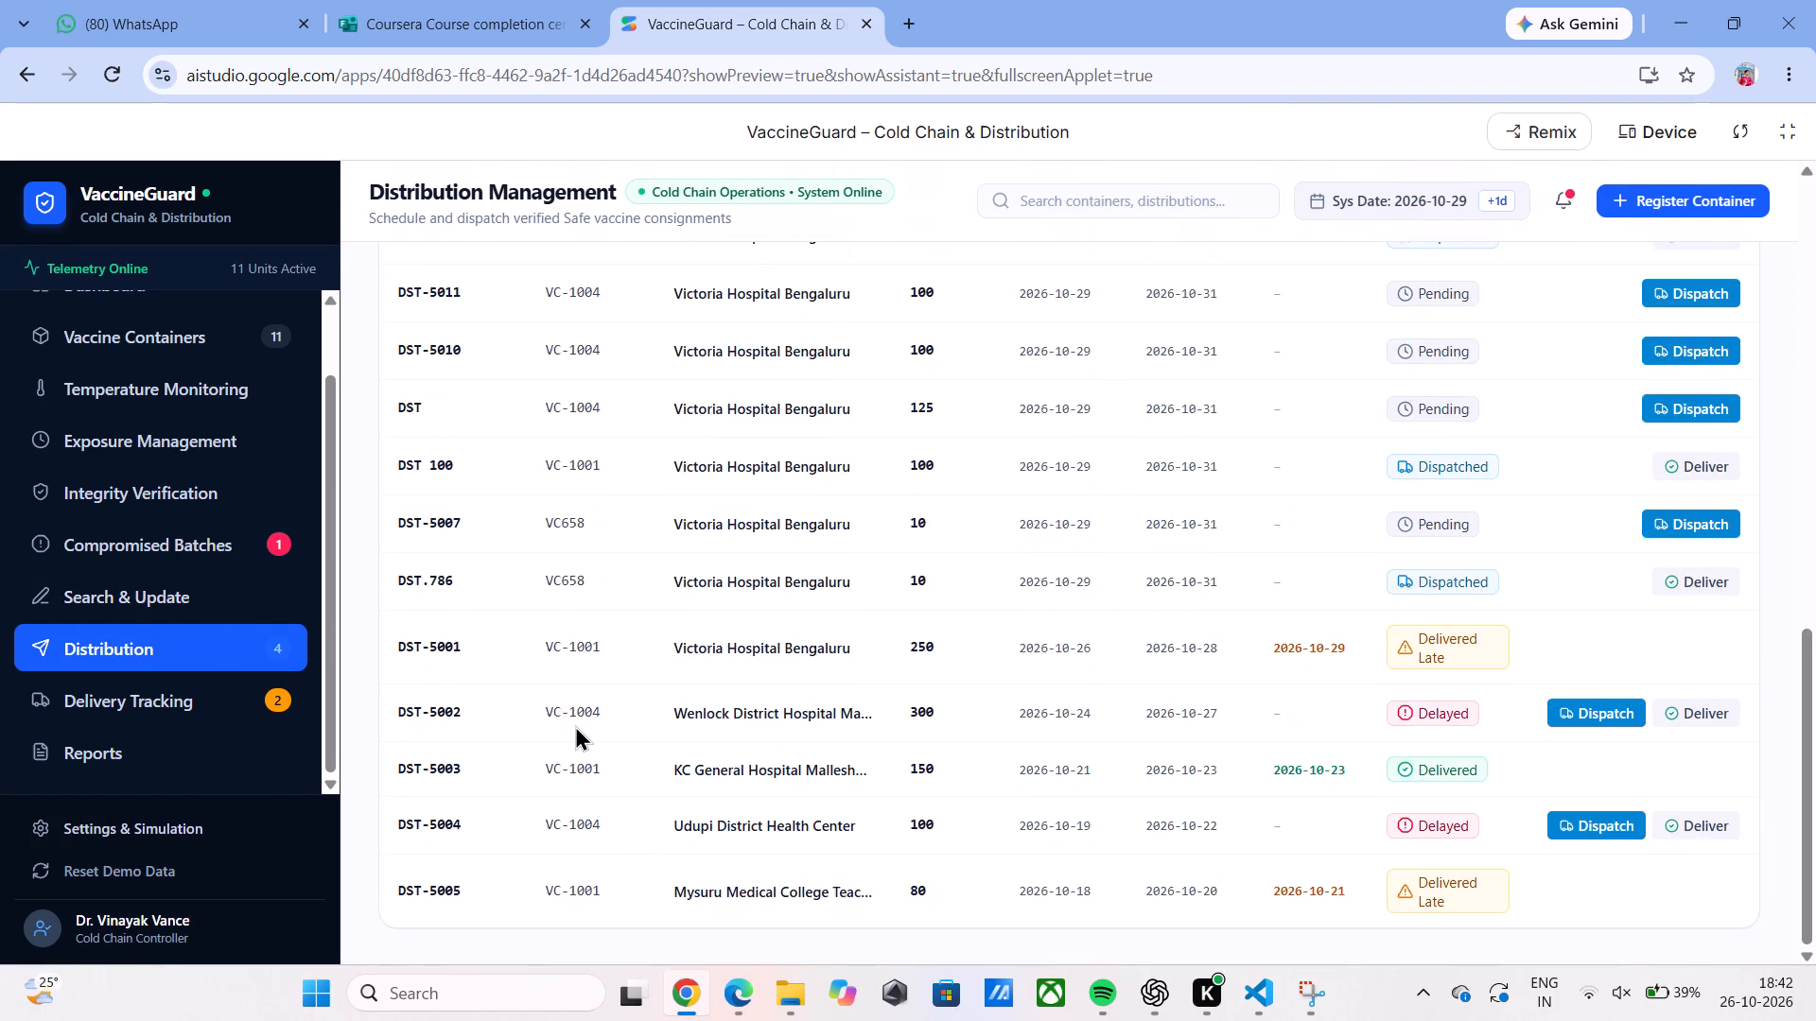
{"action": "scroll", "coordinate": [575, 725], "scroll_direction": "up", "scroll_amount": 6}
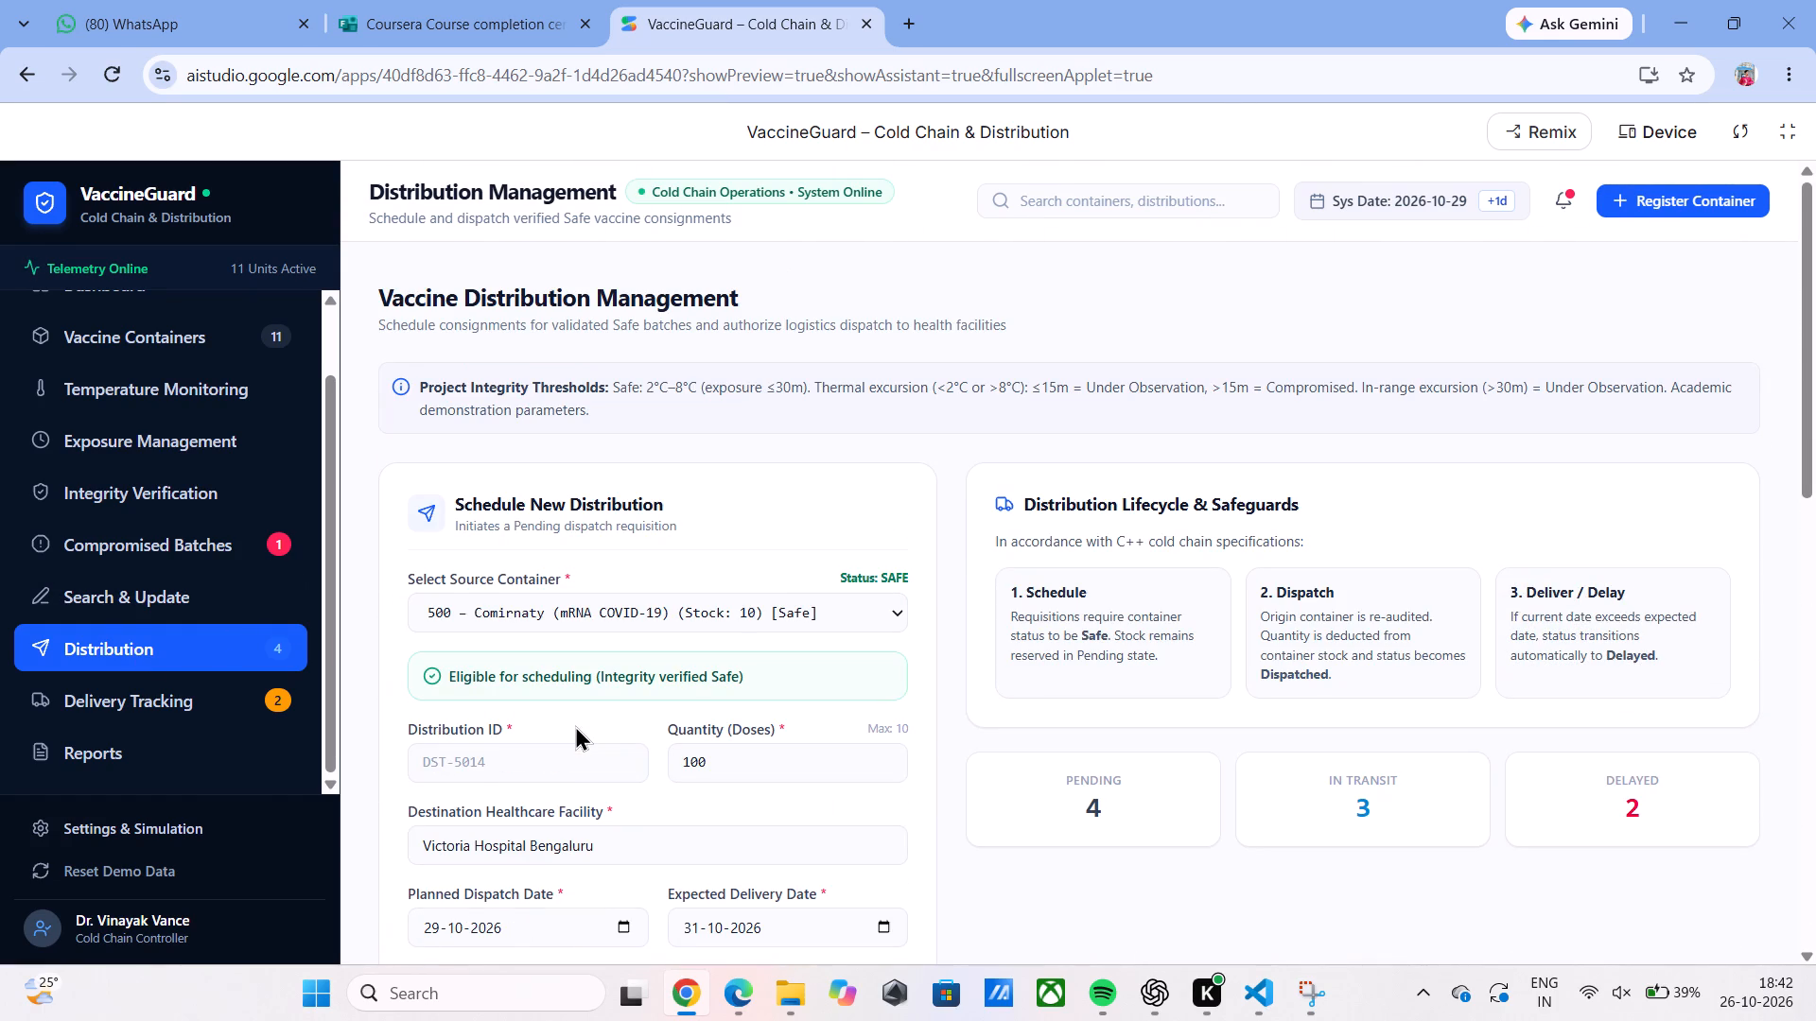